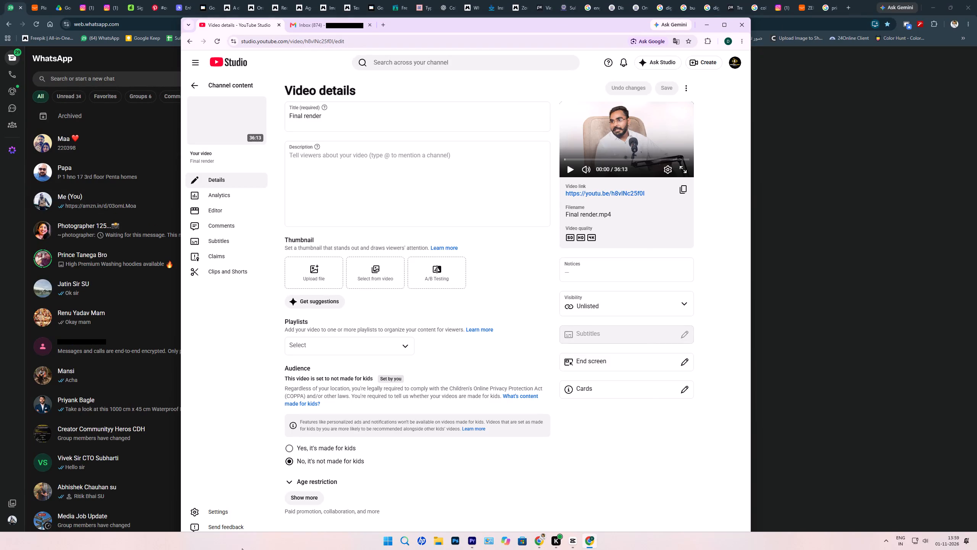
Briefly preview the start of the Final render video and review its details page.
left_click(572, 168)
left_click(572, 168)
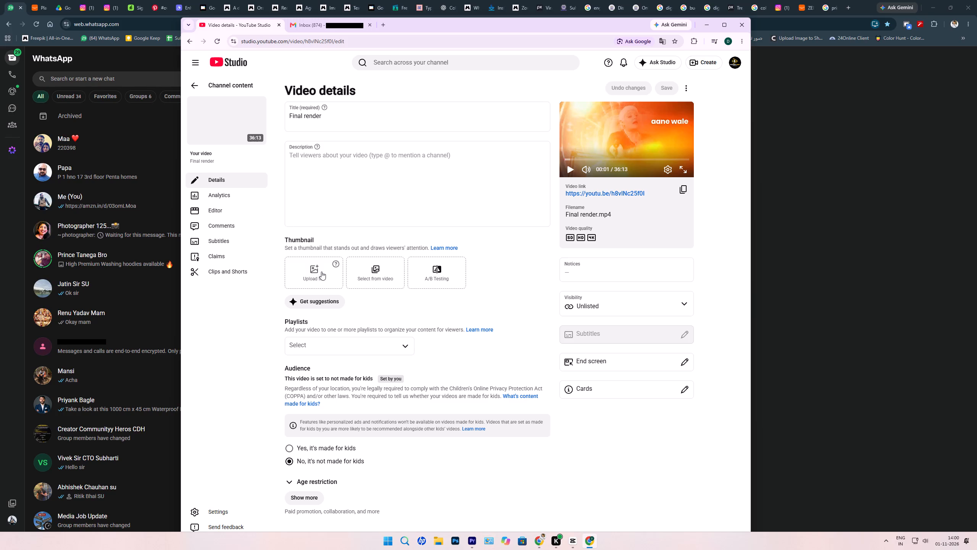
scroll(333, 263, "down", 9)
scroll(466, 294, "down", 4)
Check the Final render video's copyright claims and open its analytics.
left_click(224, 252)
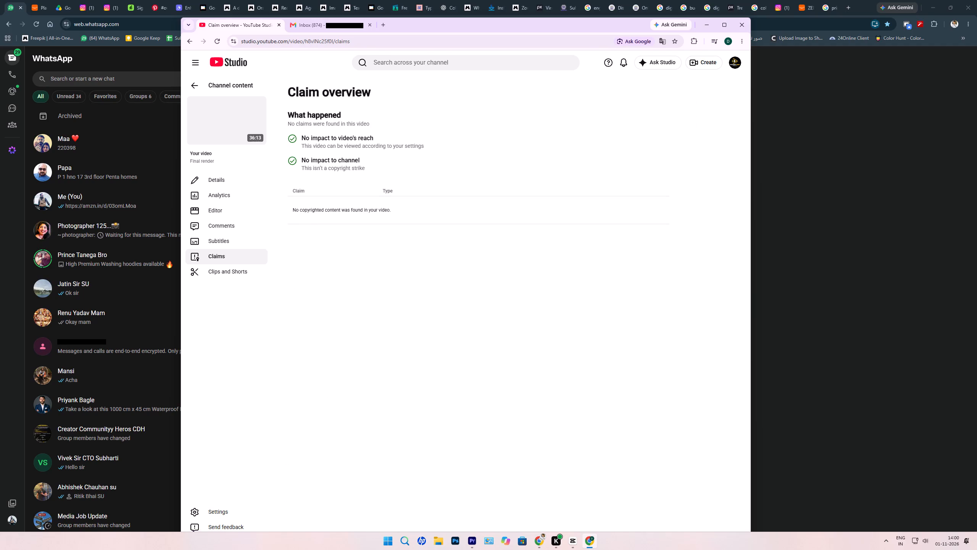
left_click(214, 196)
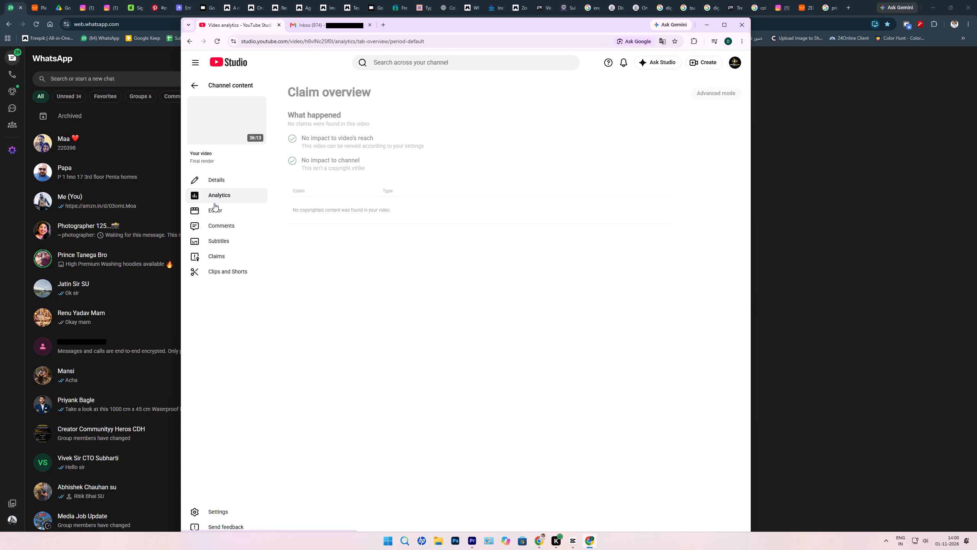
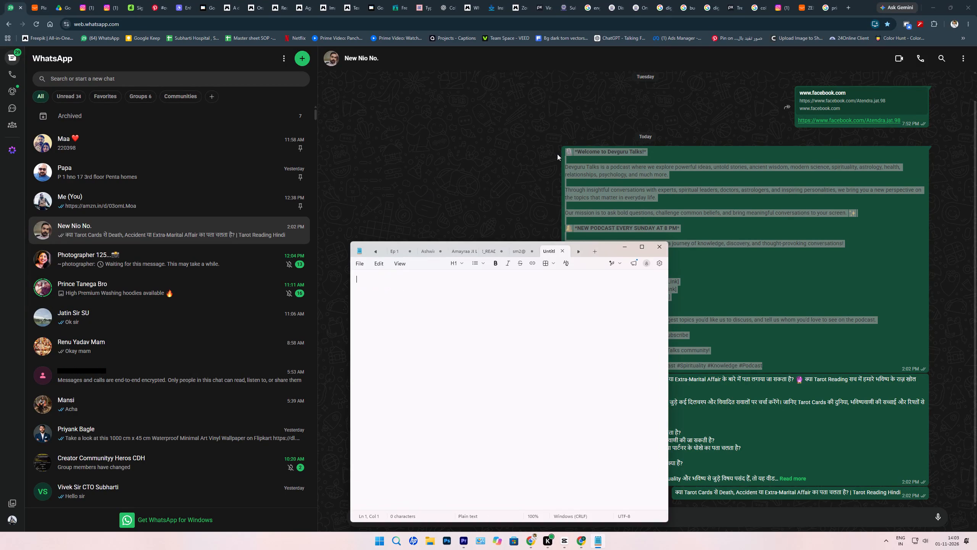
Paste the copied Devguru Talks description into the empty note.
key("ctrl+v")
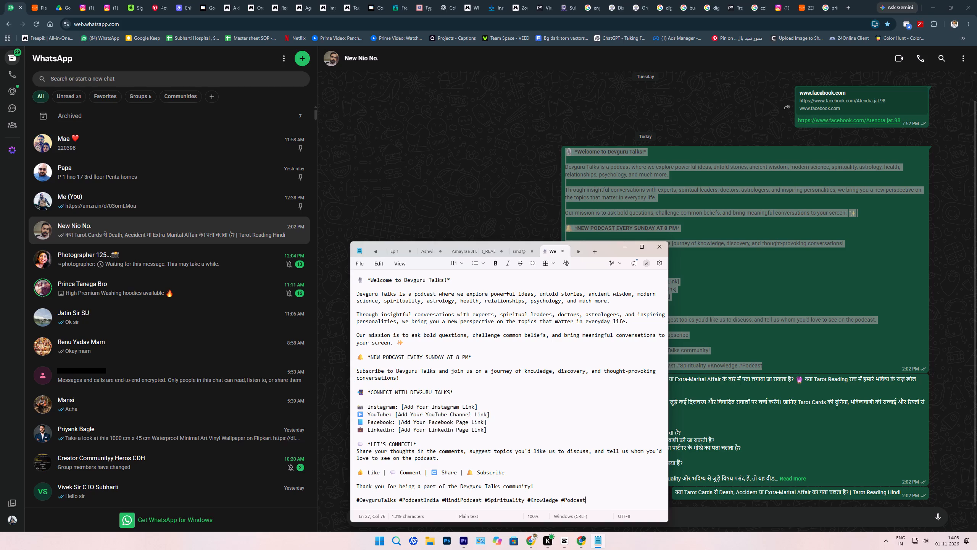
Remove the asterisks around the "Welcome to Devguru Talks!" heading.
left_click(454, 281)
key("BackSpace")
key("Up")
key("Left")
key("Left")
key("Left")
key("Left")
key("Left")
key("Left")
key("Left")
key("Left")
key("Left")
key("Left")
key("Left")
key("Left")
key("Left")
key("Left")
key("Left")
key("Left")
key("Left")
key("Left")
key("Left")
key("Left")
key("BackSpace")
key("Left")
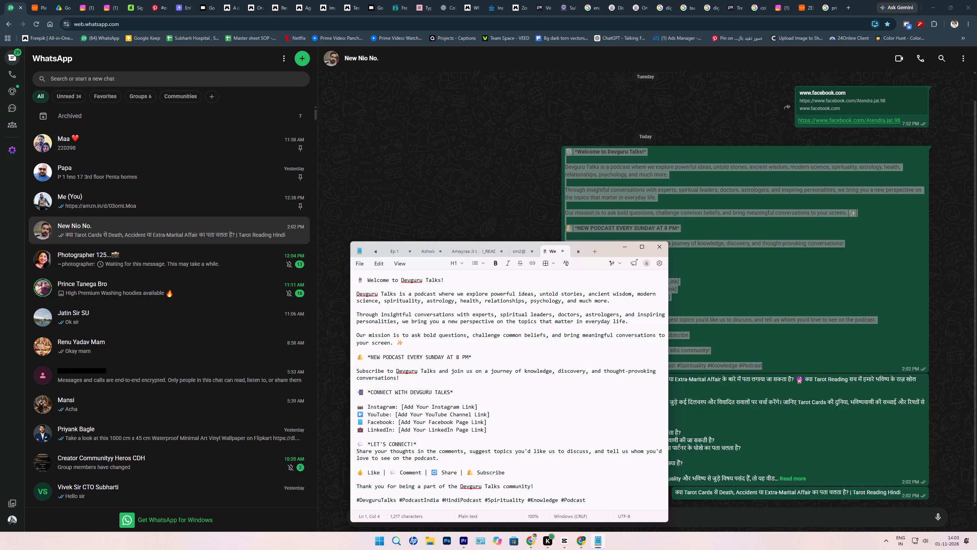
Remove the asterisks around the "NEW PODCAST EVERY SUNDAY AT 8 PM" heading.
left_click(466, 352)
left_click(470, 354)
key("BackSpace")
key("Left")
key("Left")
key("Left")
key("Left")
key("Left")
key("Left")
key("Left")
key("Left")
key("Left")
key("Left")
key("Left")
key("Left")
key("Left")
key("Left")
key("Left")
key("Left")
key("Left")
key("Left")
key("Left")
key("Left")
key("Left")
key("BackSpace")
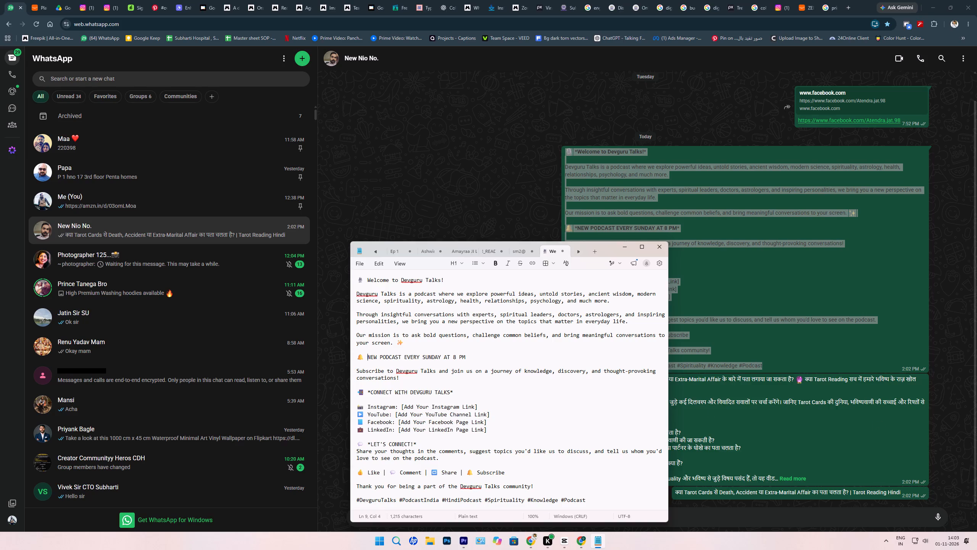
Delete the bracketed link placeholders after the Instagram and YouTube labels, keeping each label on its own line.
left_click_drag(400, 407, 403, 407)
left_click_drag(403, 407, 495, 409)
key("BackSpace")
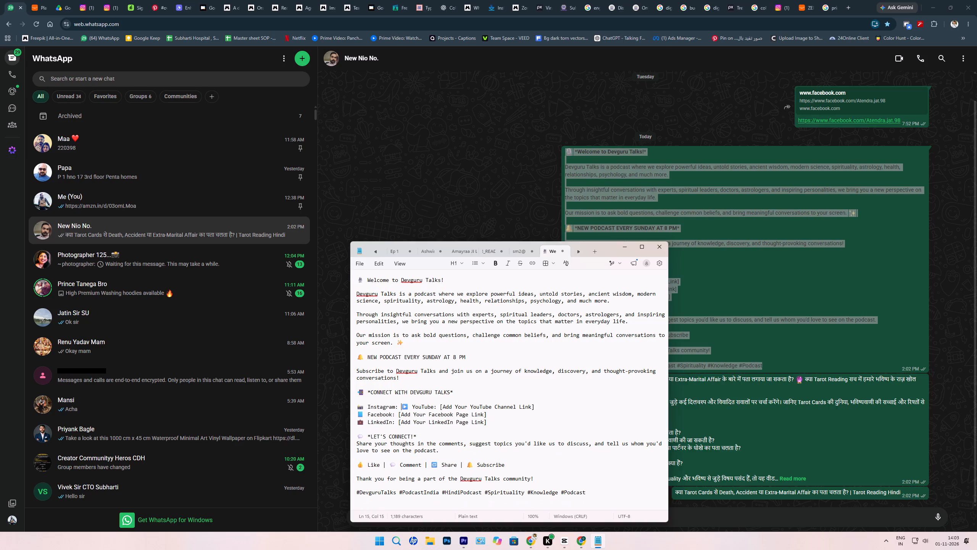
key("shift+Return")
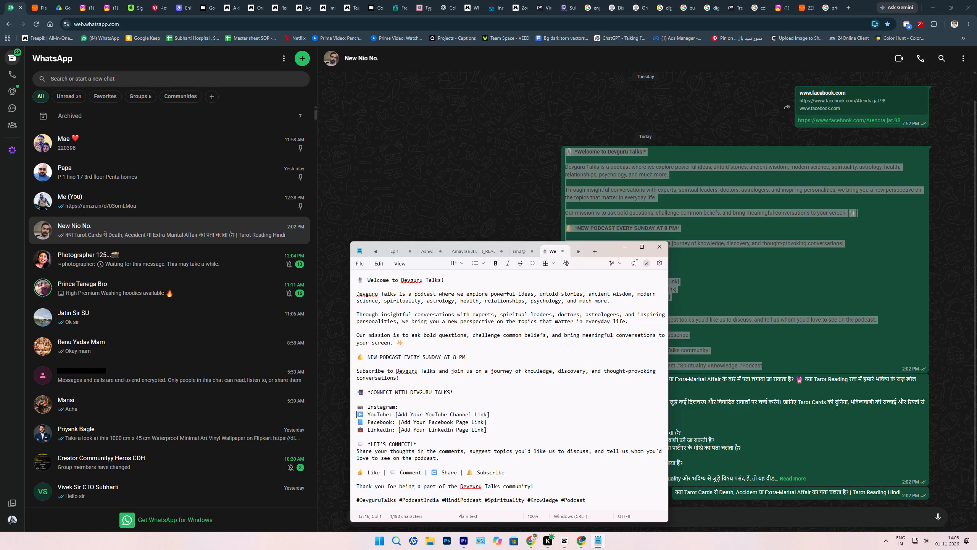
left_click_drag(395, 414, 489, 416)
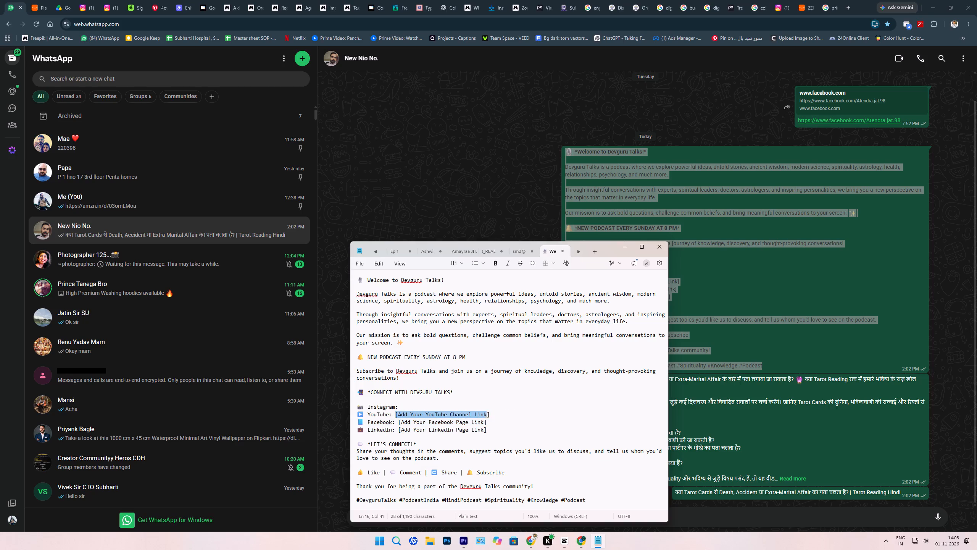
left_click_drag(489, 416, 489, 415)
key("BackSpace")
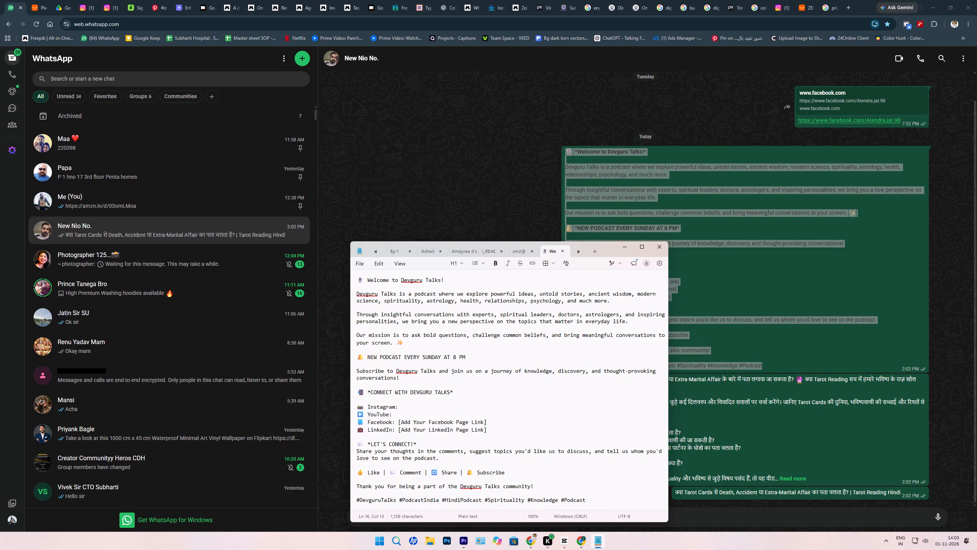
Delete the bracketed link placeholders after the Facebook and LinkedIn labels.
left_click_drag(485, 422, 391, 423)
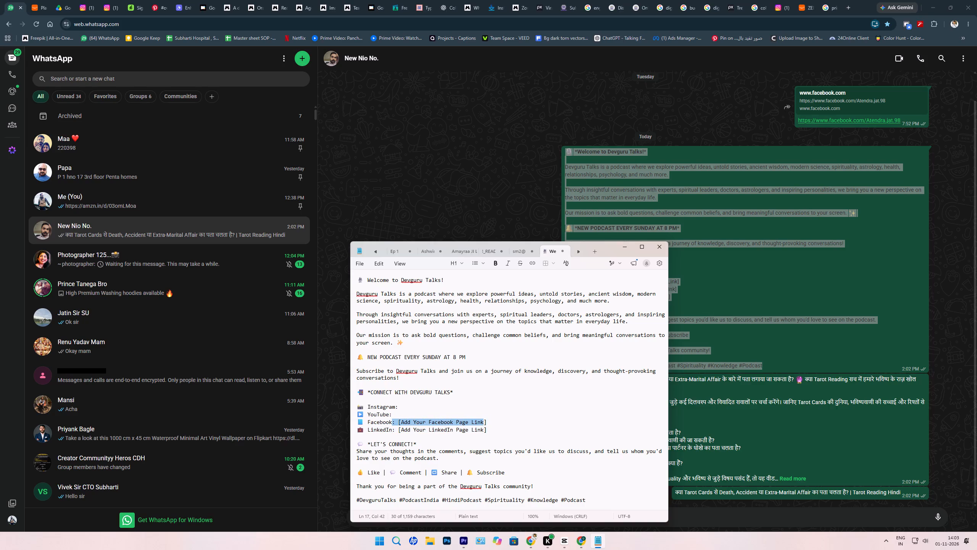
left_click_drag(391, 423, 399, 424)
key("BackSpace")
key("Right")
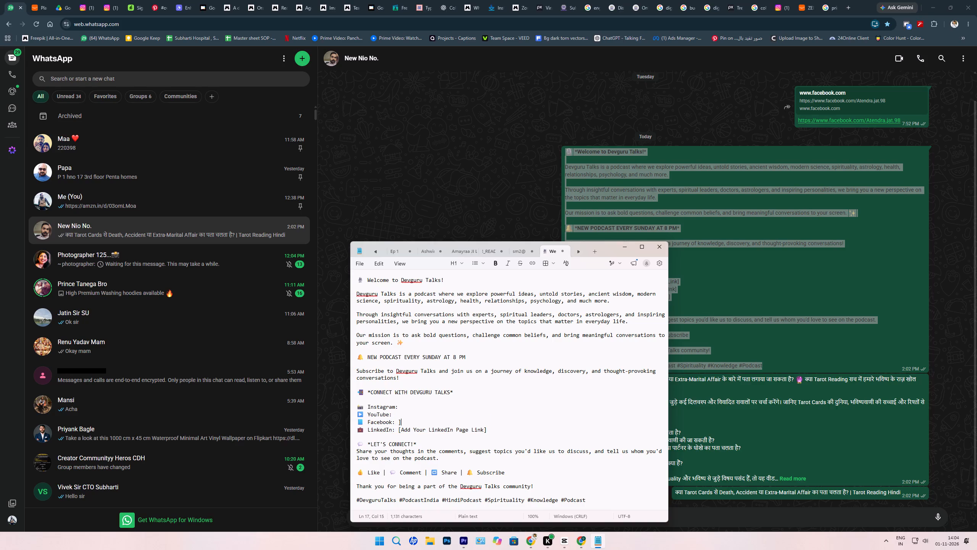
key("BackSpace")
left_click_drag(397, 431, 414, 431)
left_click_drag(414, 431, 487, 432)
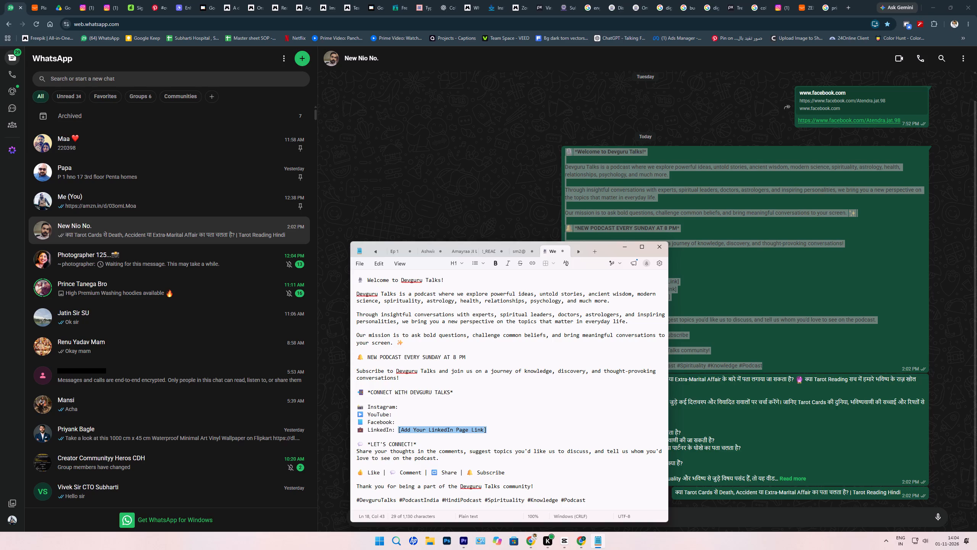
key("BackSpace")
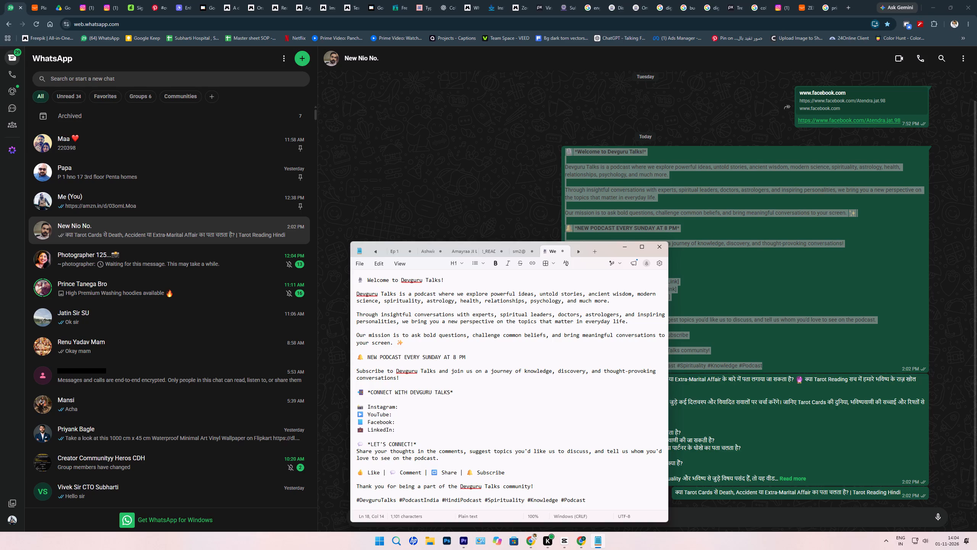
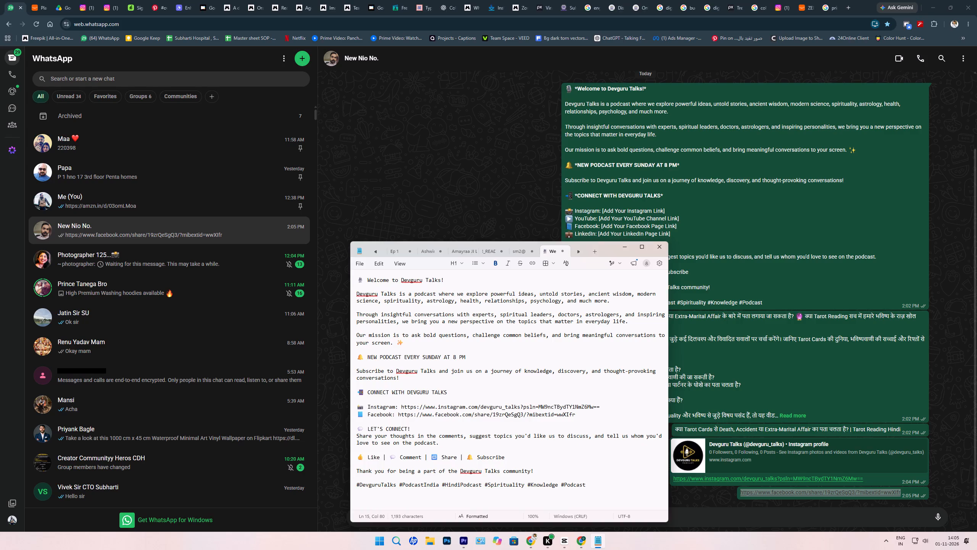
left_click(589, 488)
key("Return")
key("Return")
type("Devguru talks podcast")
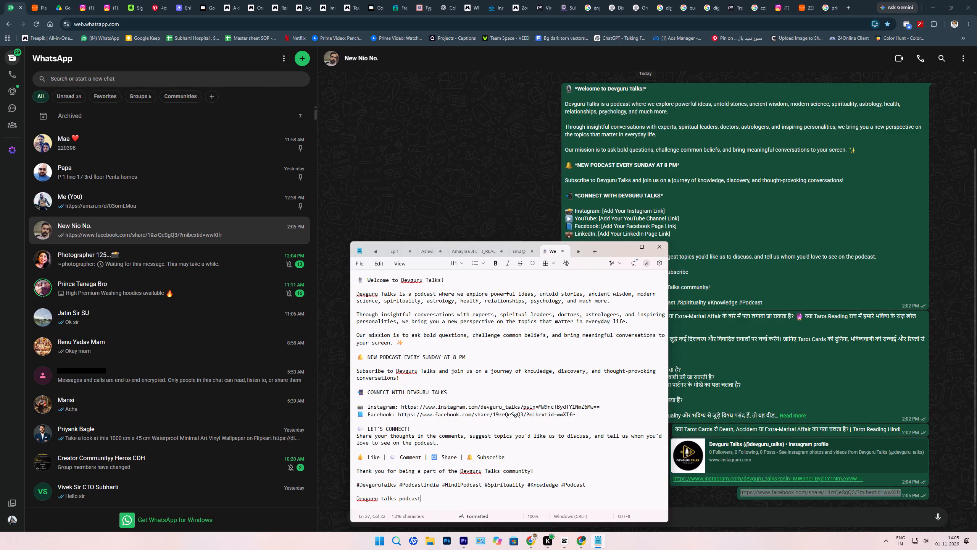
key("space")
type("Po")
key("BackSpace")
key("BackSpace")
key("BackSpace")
Extend the draft's closing keyword line with "Podcast with Devguru talks, Devguru Talks, Astrology Devguru, Astrology Devguru podcast, Devguru Podcast".
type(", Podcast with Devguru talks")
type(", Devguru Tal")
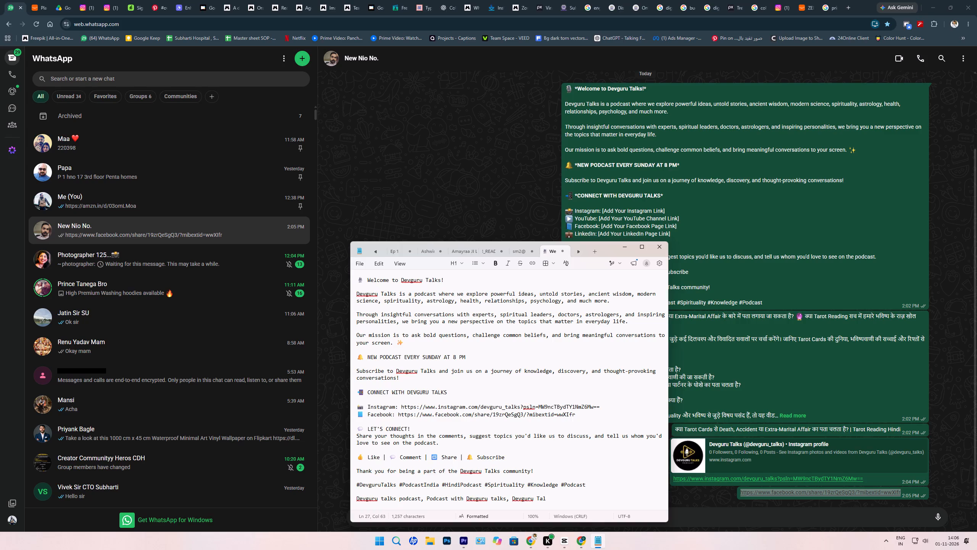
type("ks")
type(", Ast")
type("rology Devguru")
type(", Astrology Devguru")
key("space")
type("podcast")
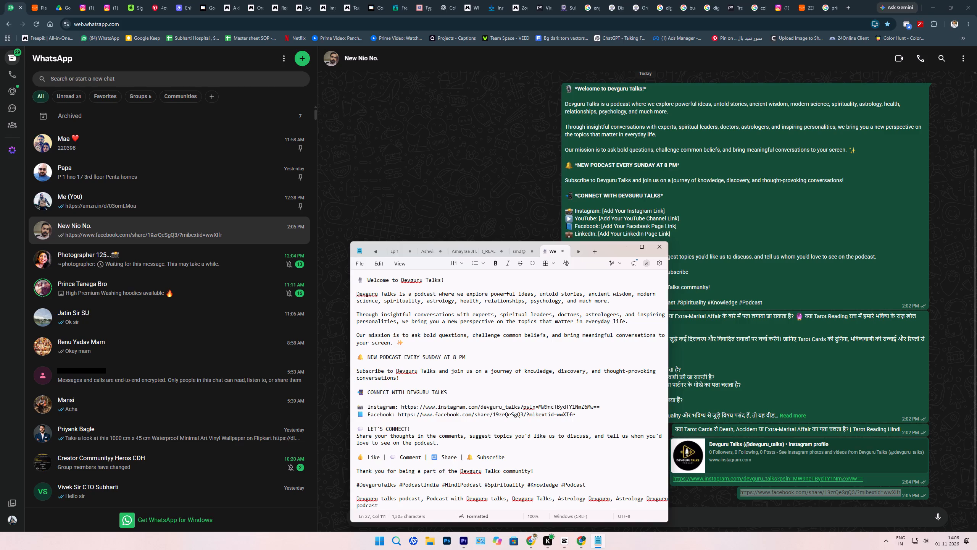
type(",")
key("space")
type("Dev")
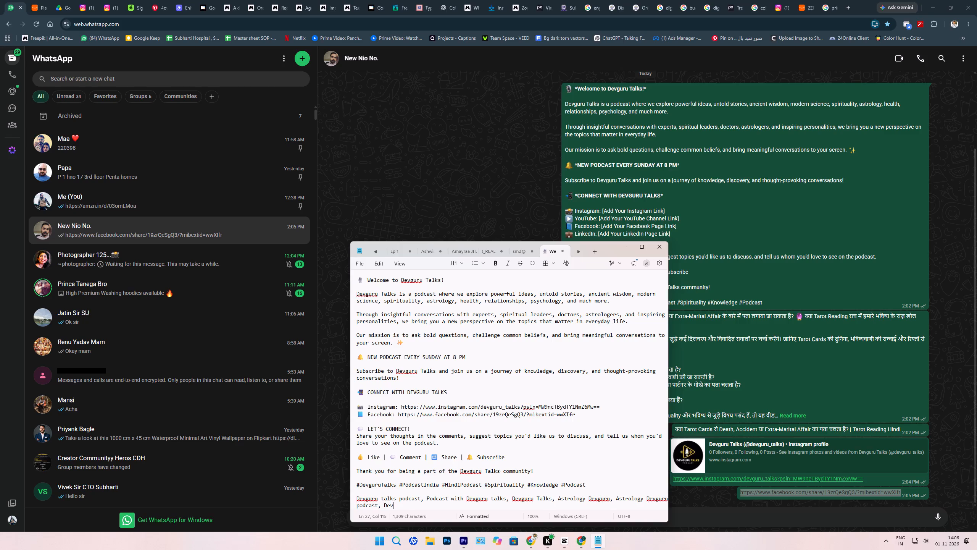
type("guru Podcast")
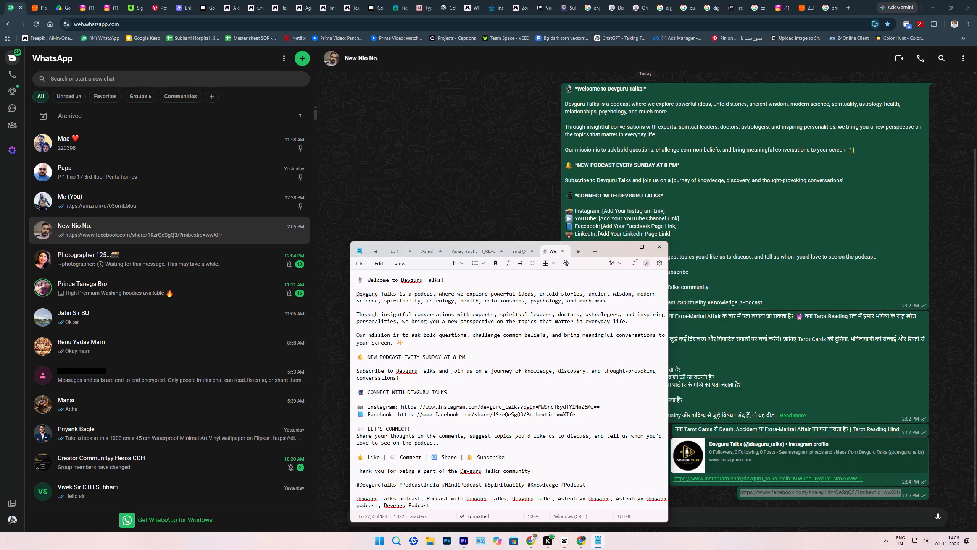
Append "Devguru Talks Yt", "Devguru Talks New Channel", "Devguru Talks" plus the featured person's name, and that name alone to the keyword line.
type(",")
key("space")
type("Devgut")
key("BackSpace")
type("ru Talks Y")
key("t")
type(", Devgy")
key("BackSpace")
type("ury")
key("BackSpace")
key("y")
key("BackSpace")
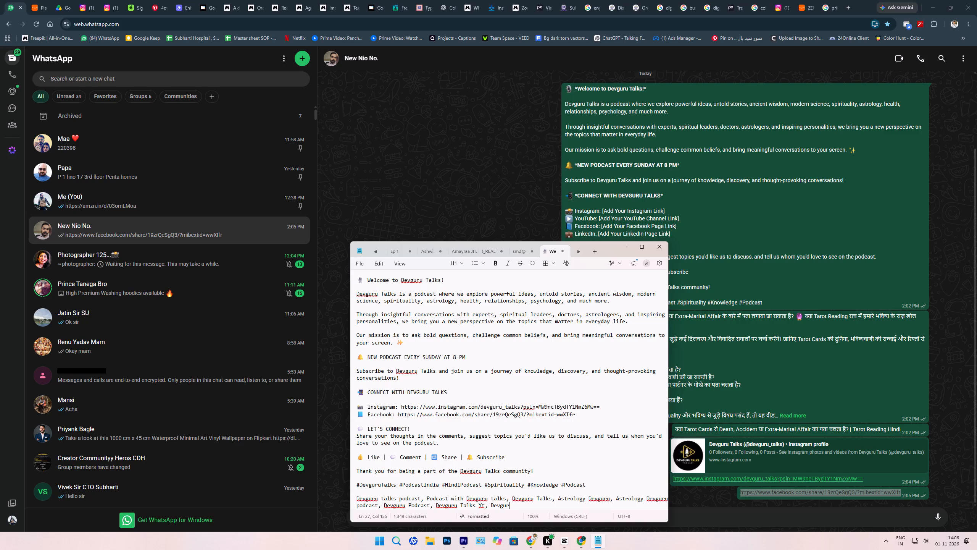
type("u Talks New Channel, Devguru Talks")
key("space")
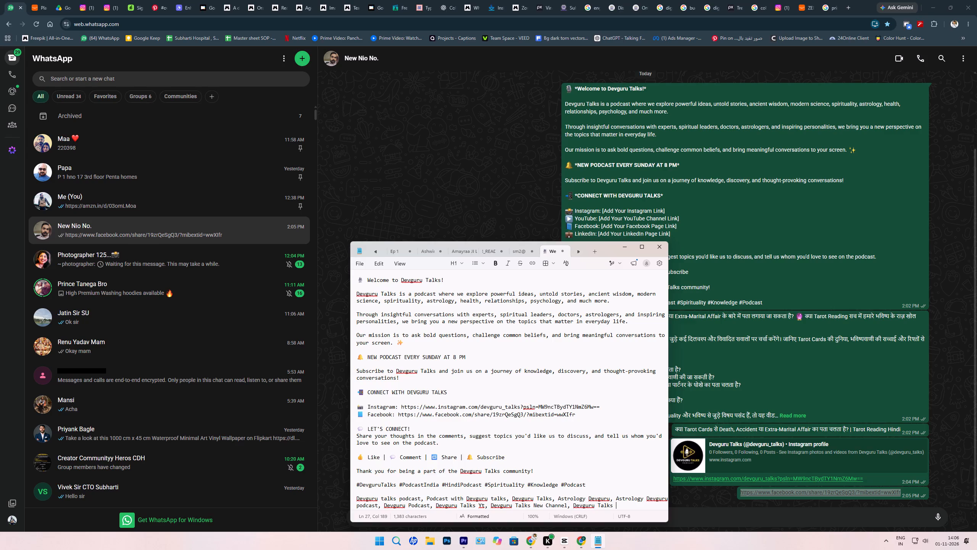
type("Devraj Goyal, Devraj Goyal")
Copy the entire Notepad draft into the Final render video's description in YouTube Studio.
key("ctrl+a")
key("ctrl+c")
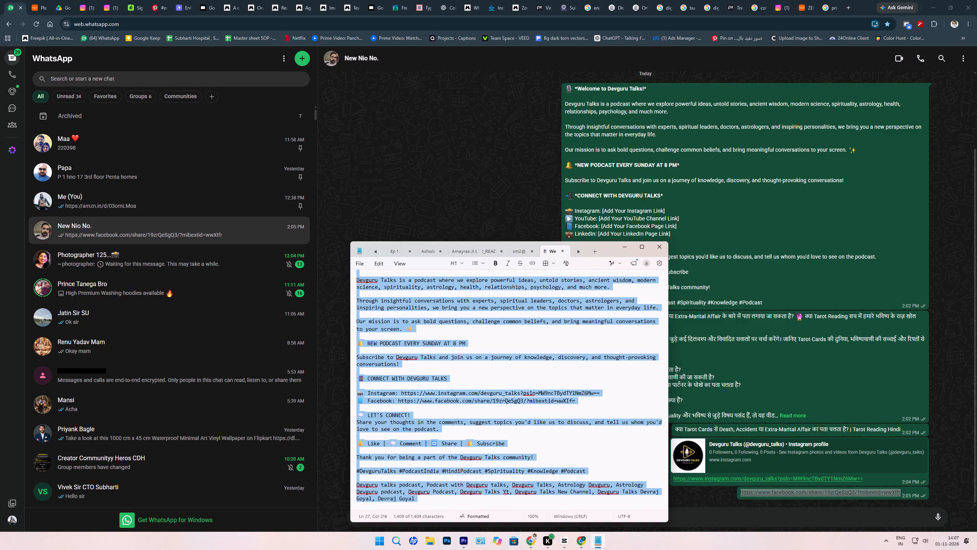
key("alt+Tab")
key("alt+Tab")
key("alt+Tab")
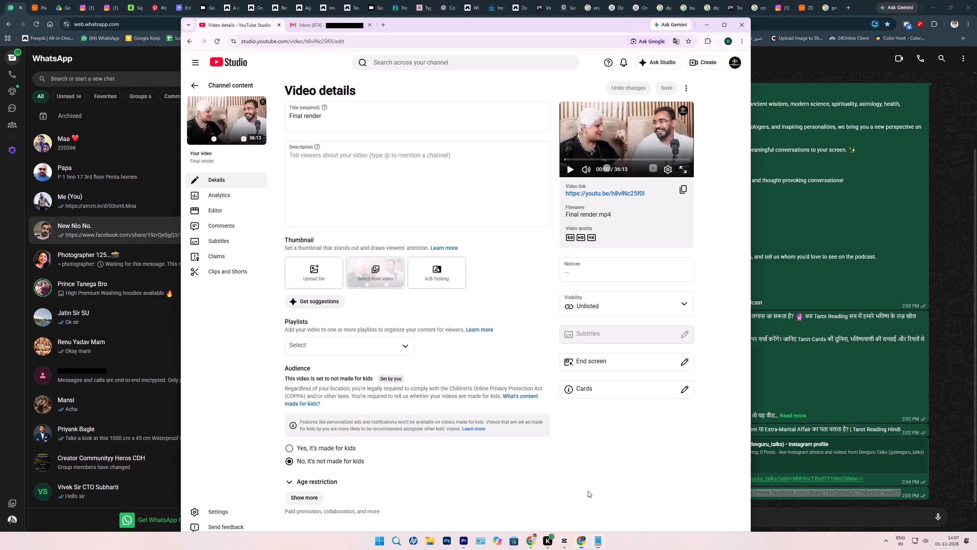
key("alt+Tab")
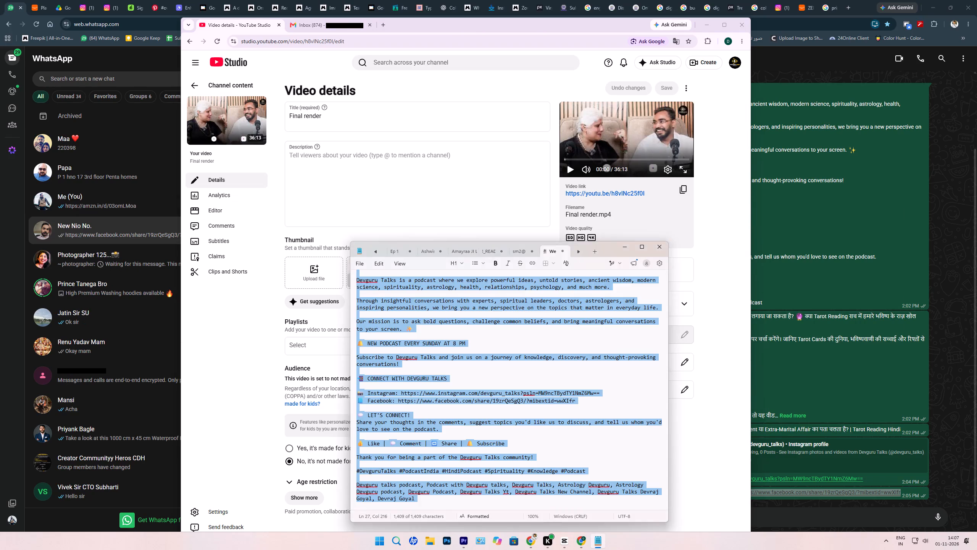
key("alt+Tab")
left_click(397, 185)
key("ctrl+v")
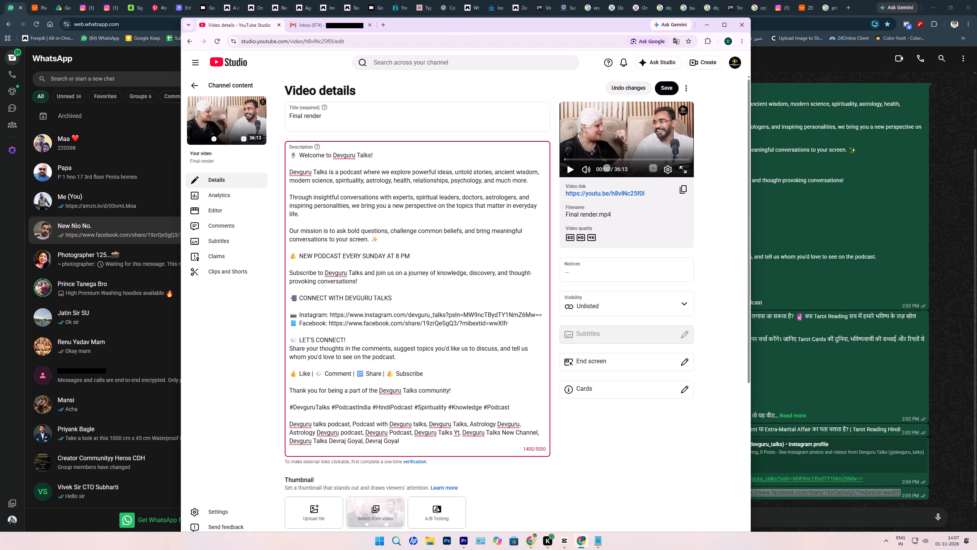
Delete the "Like | Comment | Share | Subscribe" line and one of the leftover blank lines from the video description.
left_click_drag(445, 379, 267, 377)
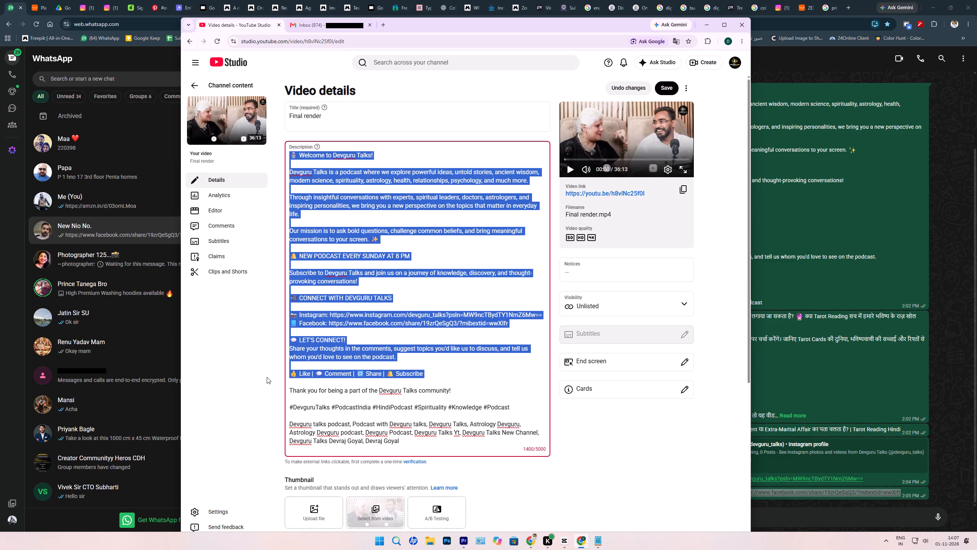
left_click(439, 376)
left_click_drag(434, 376, 293, 367)
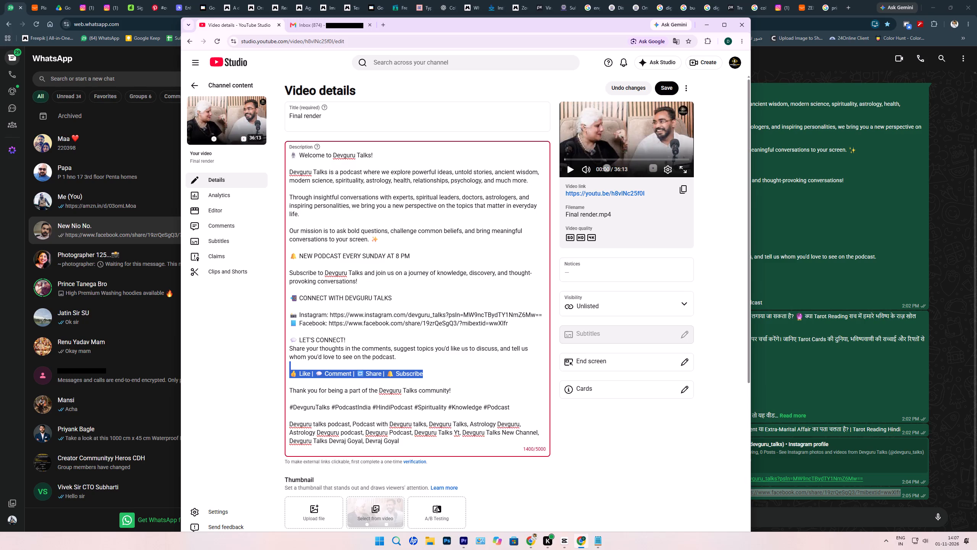
left_click_drag(293, 367, 289, 375)
key("BackSpace")
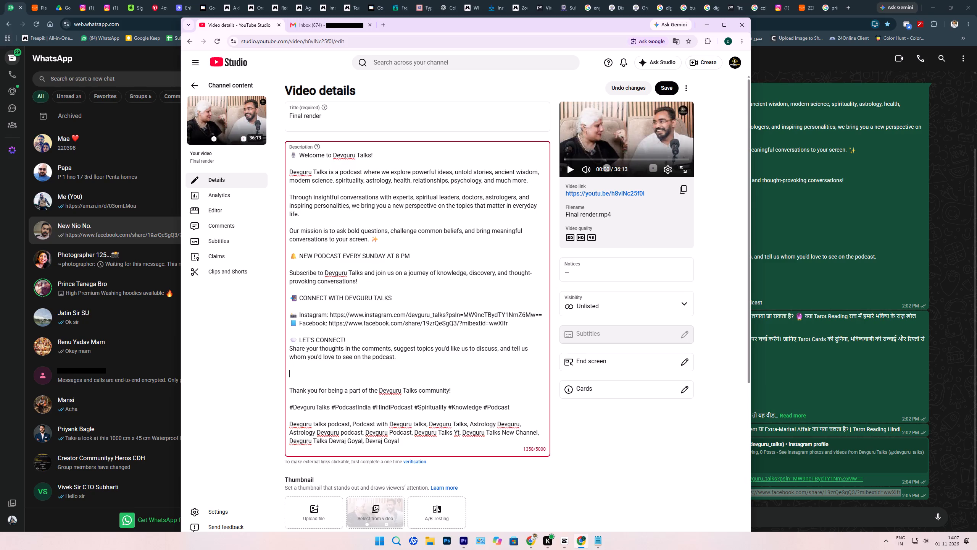
key("Down")
key("BackSpace")
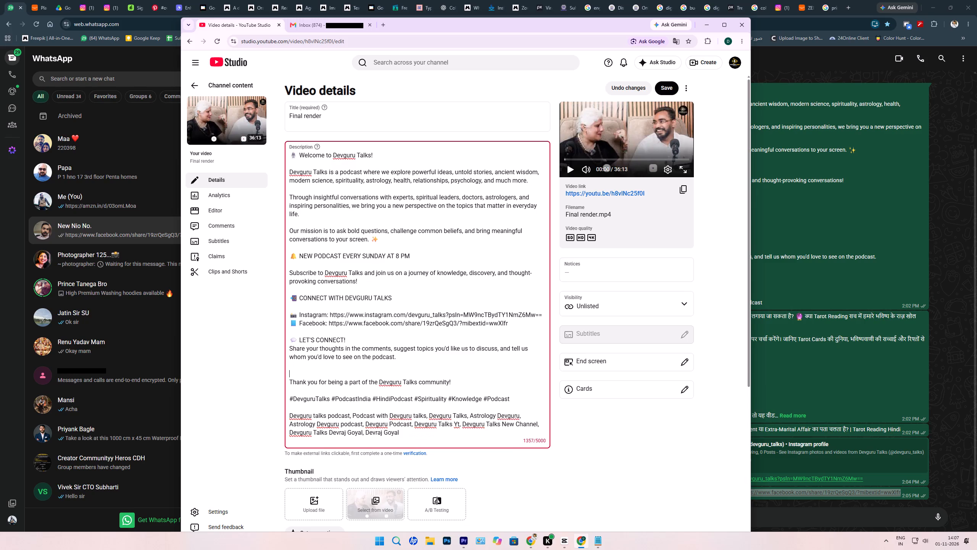
scroll(290, 375, "down", 5)
scroll(437, 390, "up", 5)
Go through the one-time verification for clickable external links, choosing "Build history as you grow" for advanced features.
left_click(411, 454)
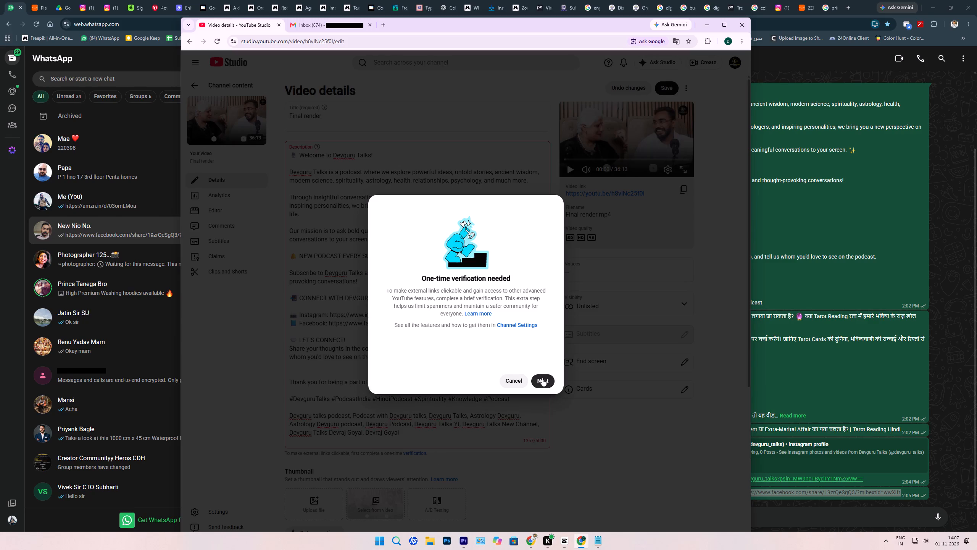
left_click(547, 381)
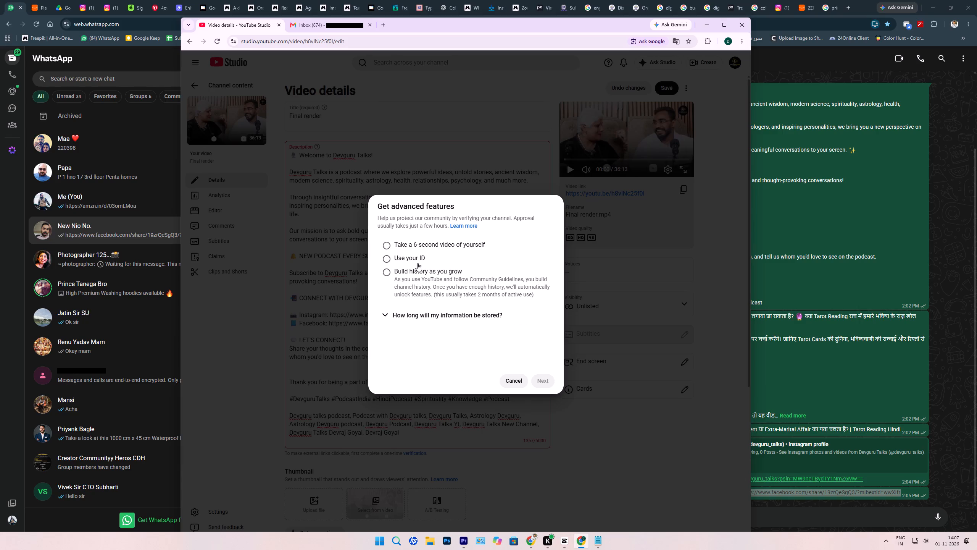
left_click(389, 275)
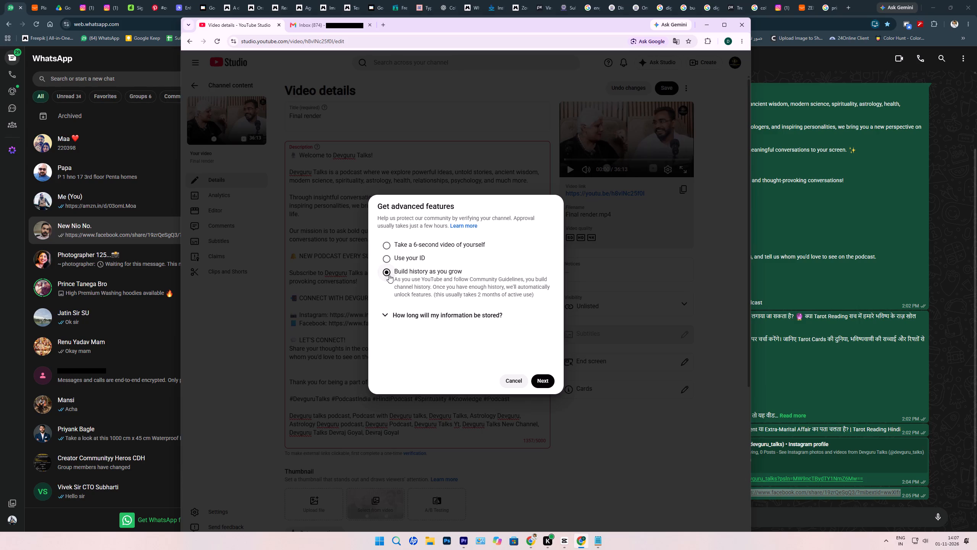
left_click(388, 263)
left_click(388, 268)
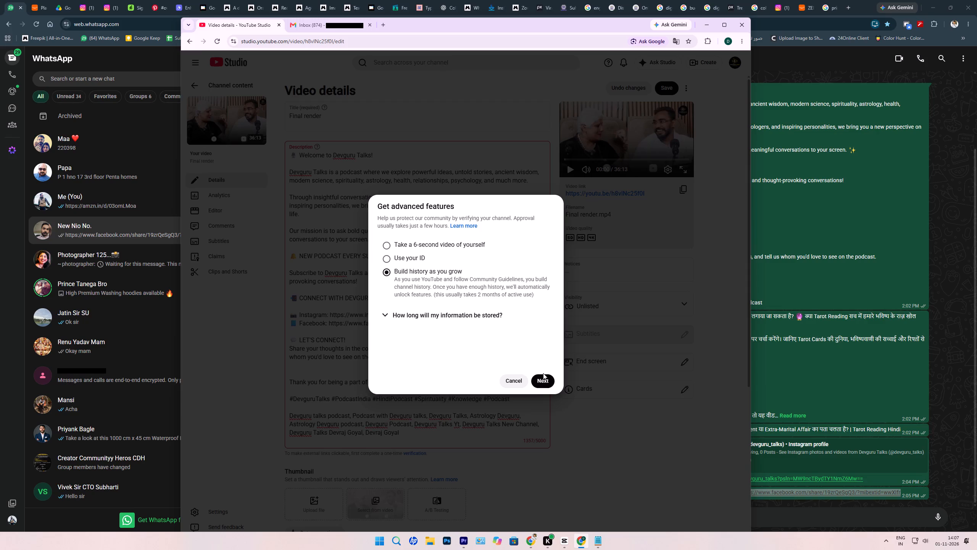
left_click(543, 382)
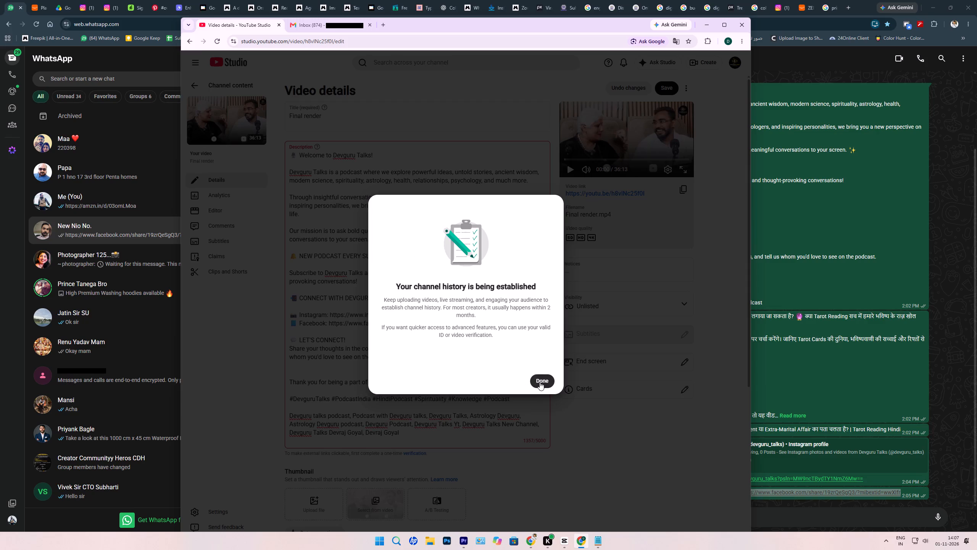
left_click(540, 382)
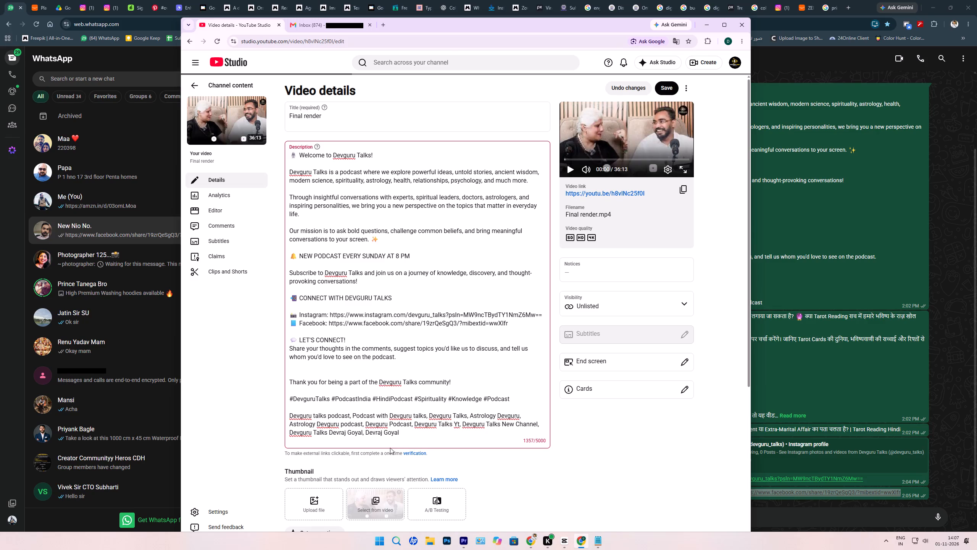
Open Channel Settings from the verification notice and check the feature eligibility, upload defaults and advanced settings.
left_click(413, 452)
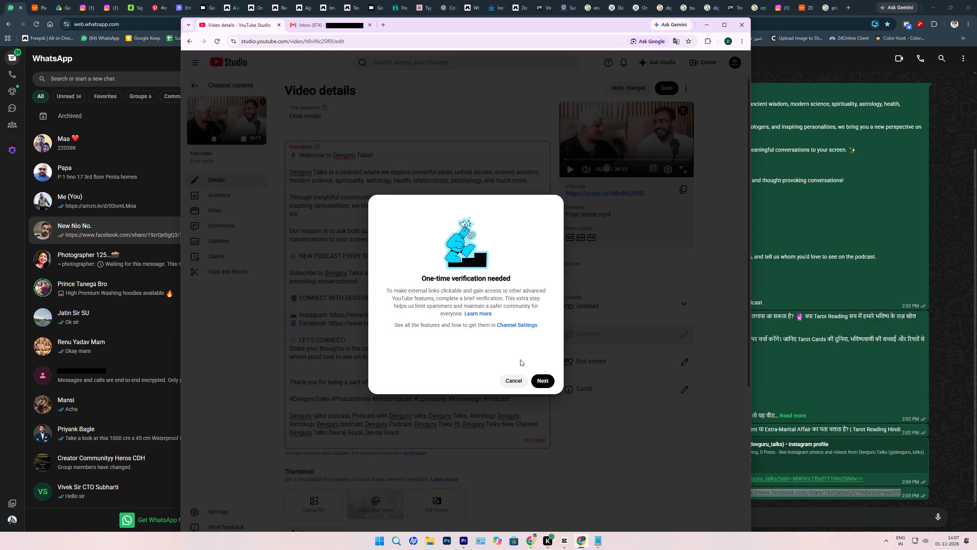
left_click(513, 327)
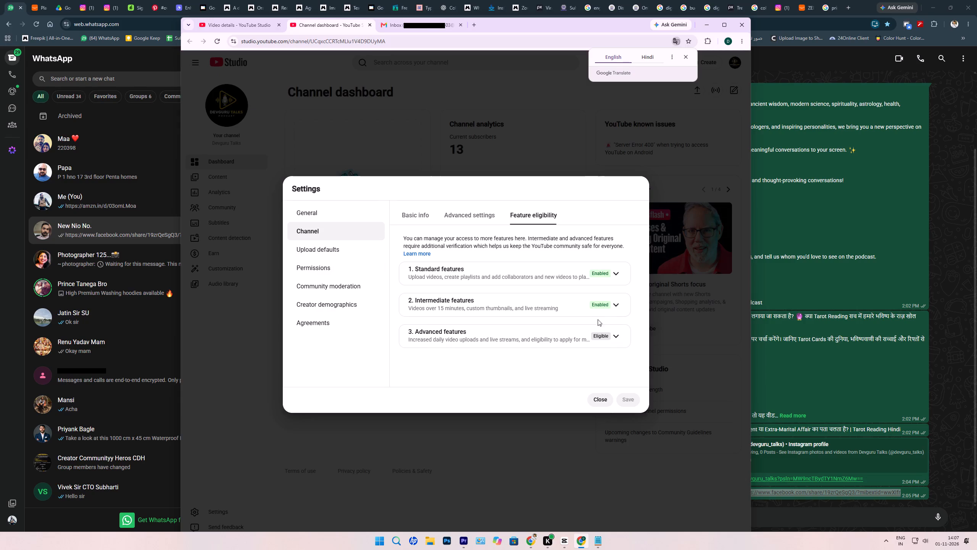
left_click(342, 246)
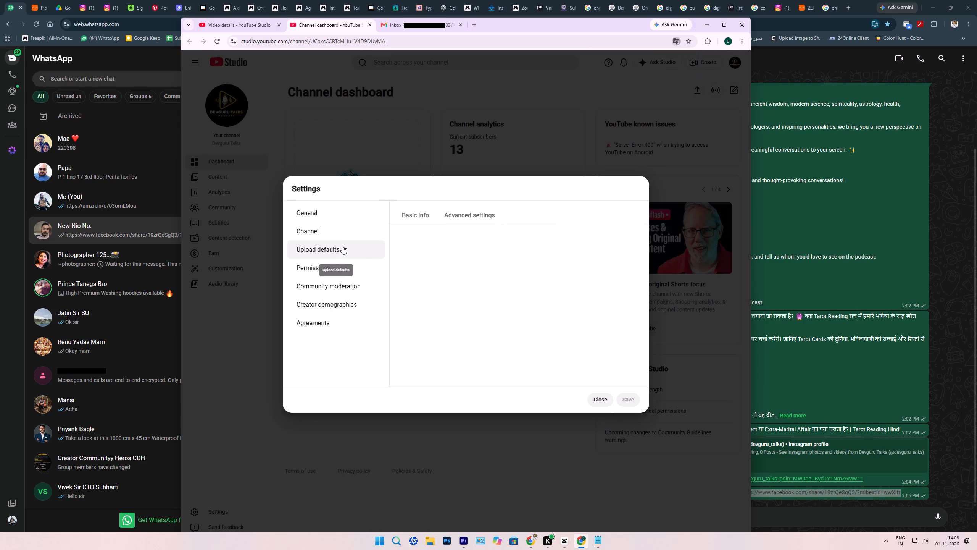
left_click(336, 231)
left_click(474, 216)
left_click(440, 214)
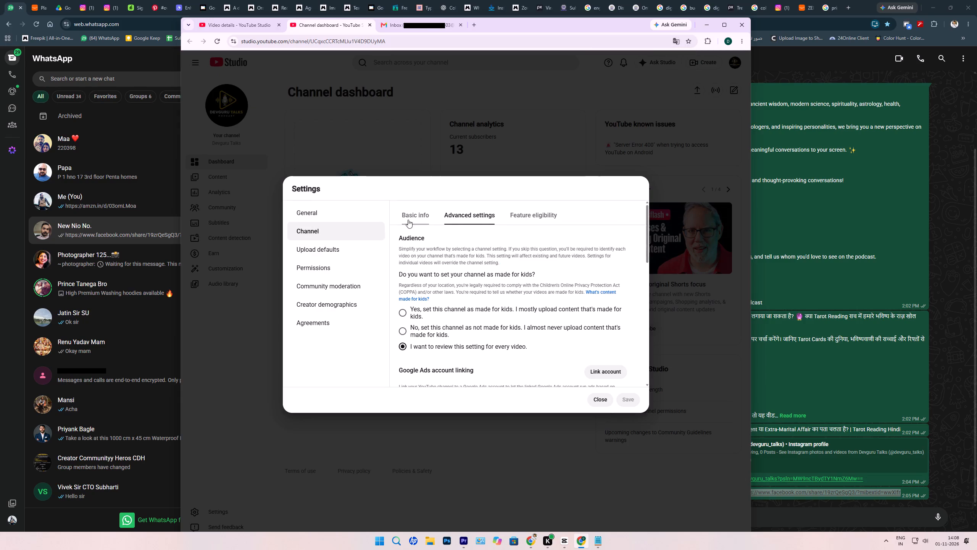
Set the channel's country of residence to India in its basic info.
left_click(408, 220)
left_click(427, 246)
type("in")
scroll(458, 281, "down", 19)
scroll(465, 310, "down", 10)
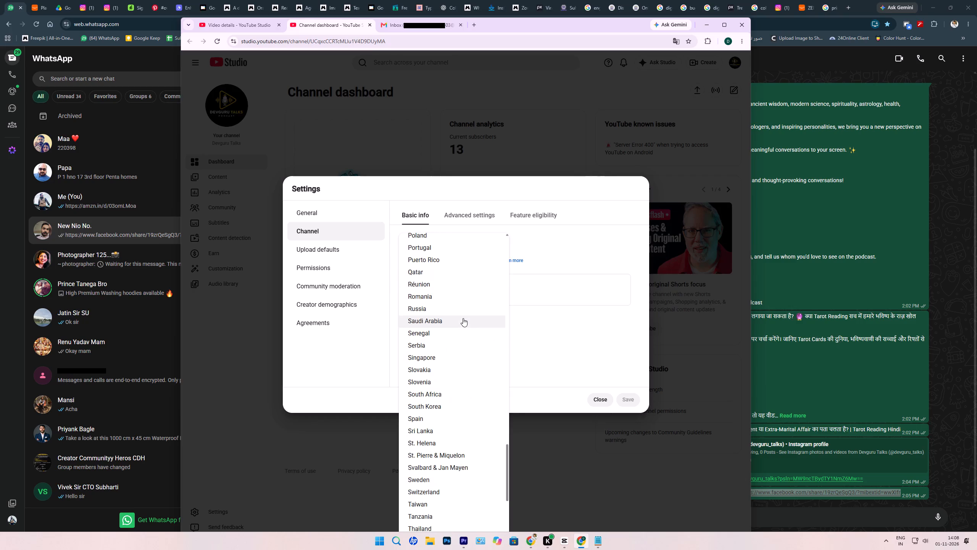
scroll(463, 318, "down", 8)
scroll(442, 366, "down", 2)
scroll(442, 366, "up", 1)
scroll(442, 366, "down", 1)
scroll(442, 366, "up", 10)
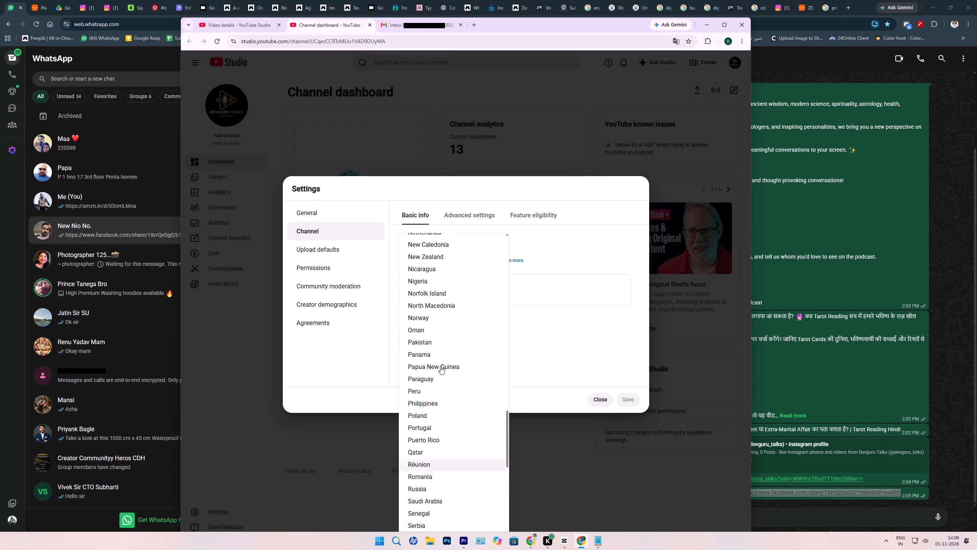
scroll(440, 366, "up", 8)
scroll(433, 333, "up", 1)
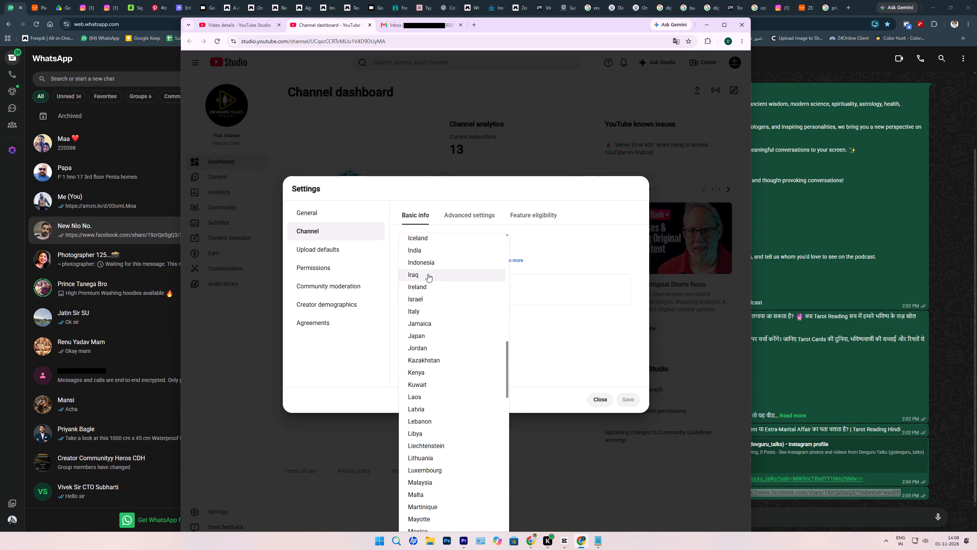
left_click(422, 250)
Add "Devguru Talks" and "Podcast with Devguru talks" as separate channel keywords.
left_click(424, 292)
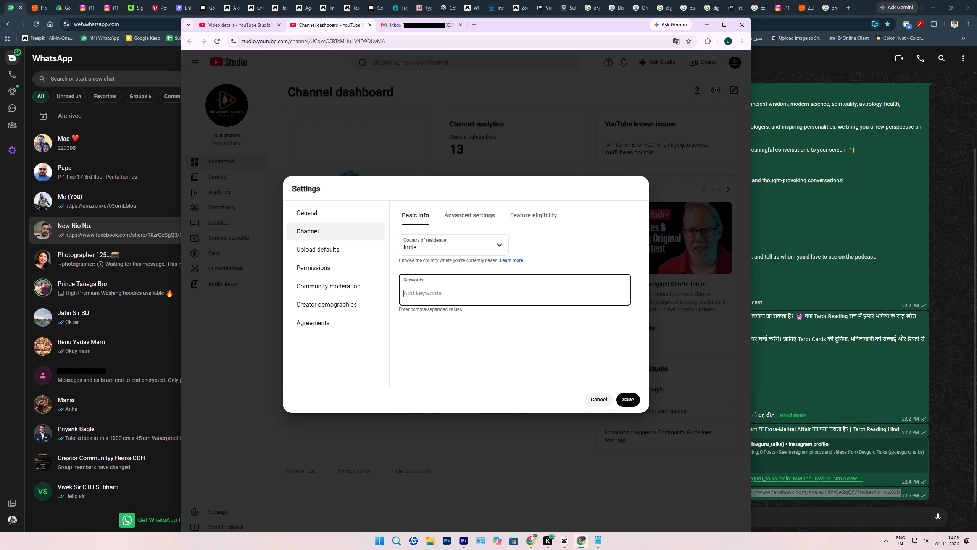
type("Devguru")
key("space")
type("Talks")
key("space")
key("BackSpace")
key("Return")
key("shift+s")
key("BackSpace")
type("Podcast")
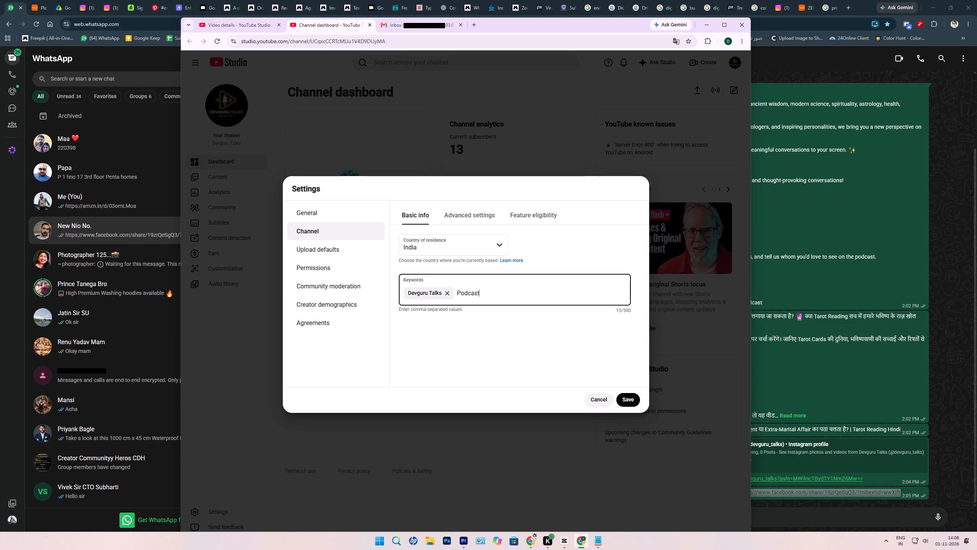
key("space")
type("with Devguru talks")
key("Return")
Add the channel keyword "New Podcast Devguru Talks" and start another one beginning with "Devguru Talks".
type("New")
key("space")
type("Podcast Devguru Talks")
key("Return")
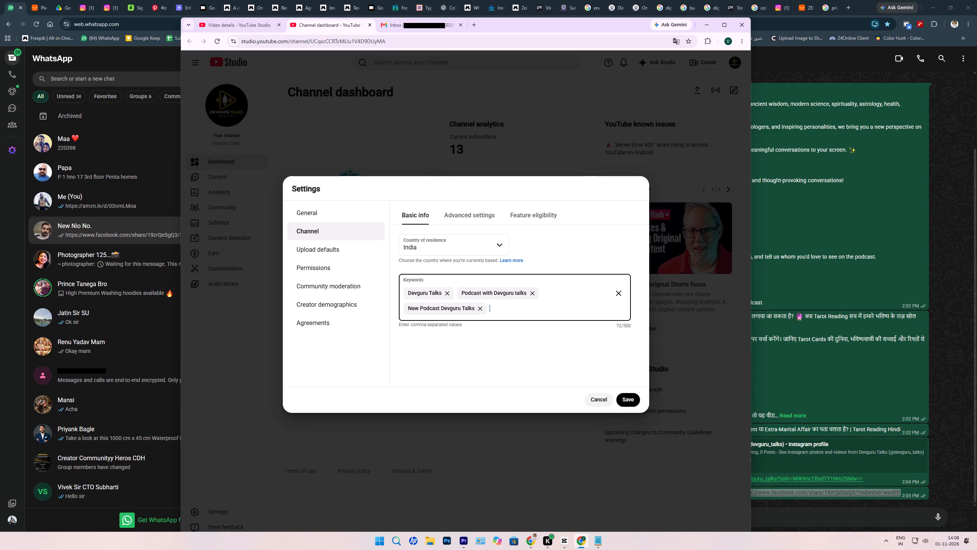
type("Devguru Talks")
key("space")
Complete the channel keyword "Devguru Talks Podcast" and add "New Devguru Podcast Astrology" as another separate keyword.
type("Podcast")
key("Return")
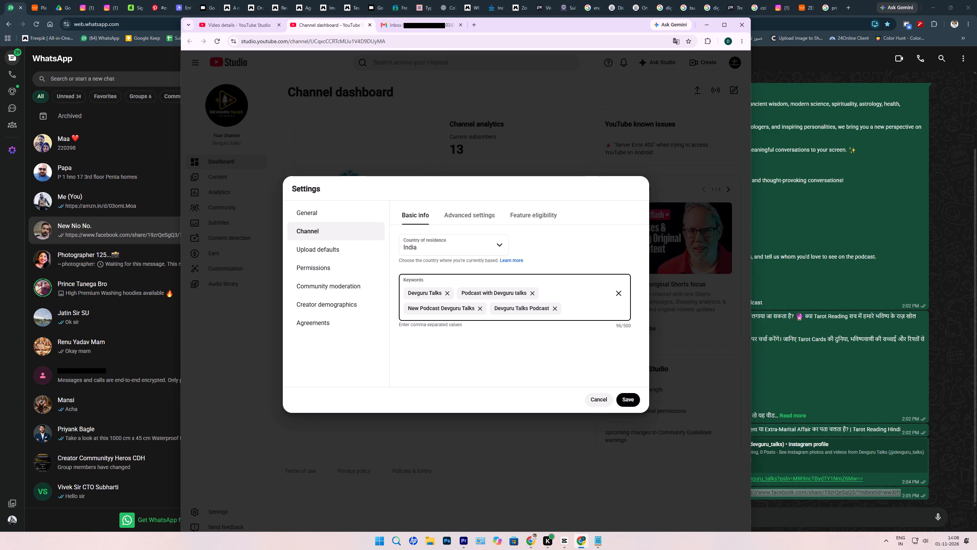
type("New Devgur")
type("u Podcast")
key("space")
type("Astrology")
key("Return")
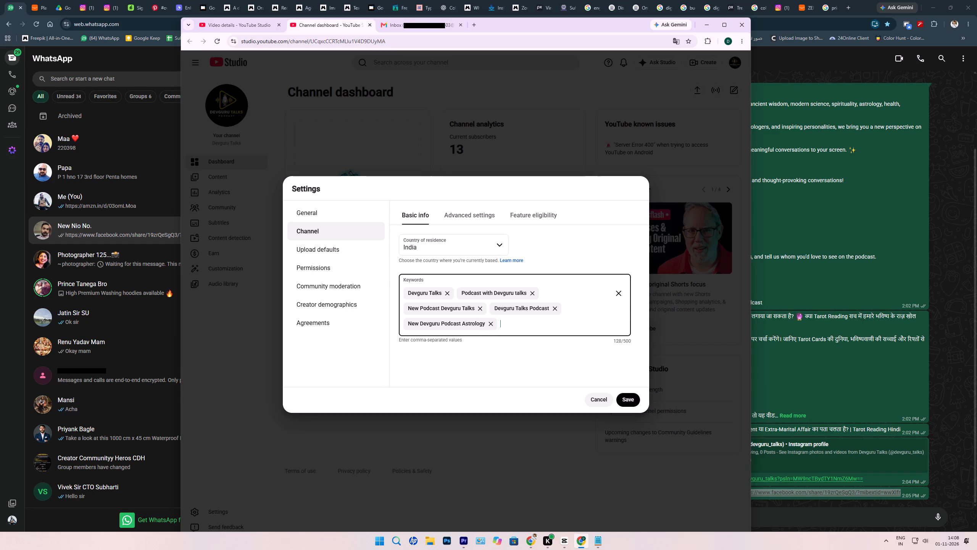
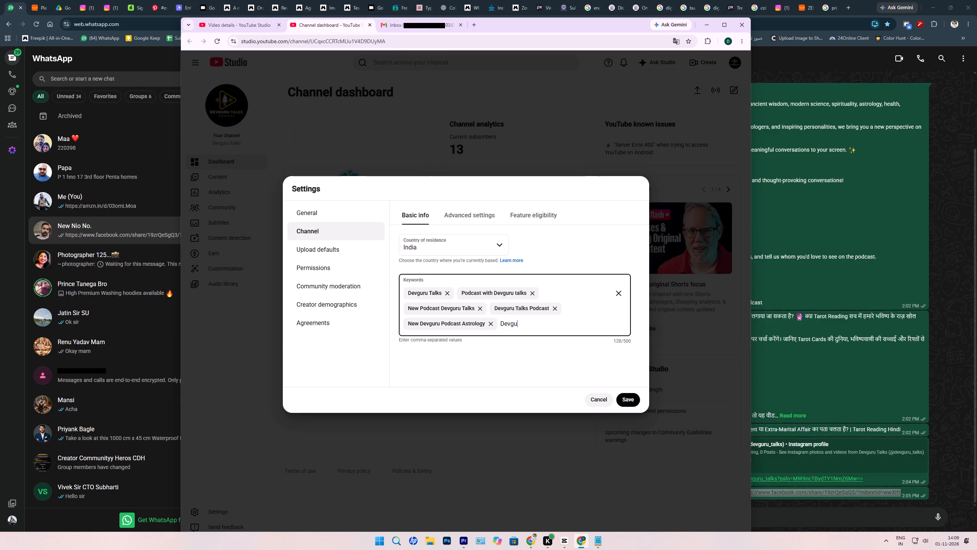
Complete the partly entered channel keyword as the podcast host's full name and add it.
key("BackSpace")
key("BackSpace")
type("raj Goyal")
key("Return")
Add the channel keyword "Devguru Talks Channel".
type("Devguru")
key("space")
Complete the keyword already started with "Devguru" as "Devguru Talks Channel" and add it to the channel keywords.
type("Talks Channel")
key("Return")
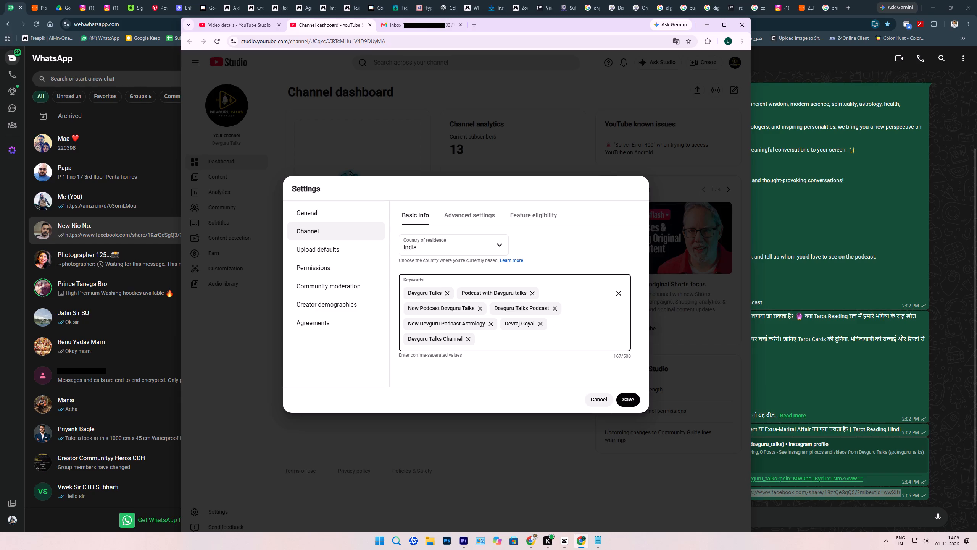
Add the channel keyword "stDevguru Talks Astrology Podcast".
type("Devguru T")
type("alks Astrology")
key("space")
type("Podcat")
key("Home")
key("BackSpace")
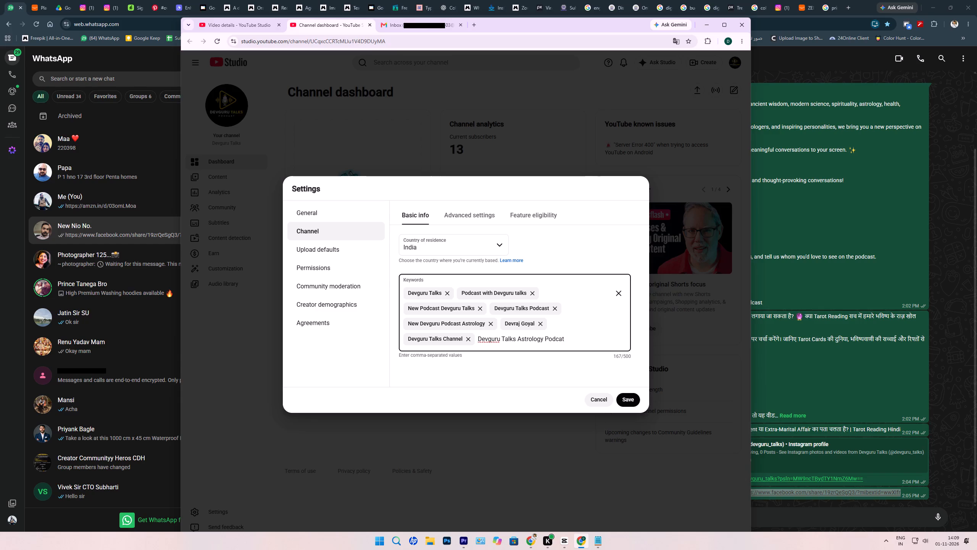
type("st")
key("Return")
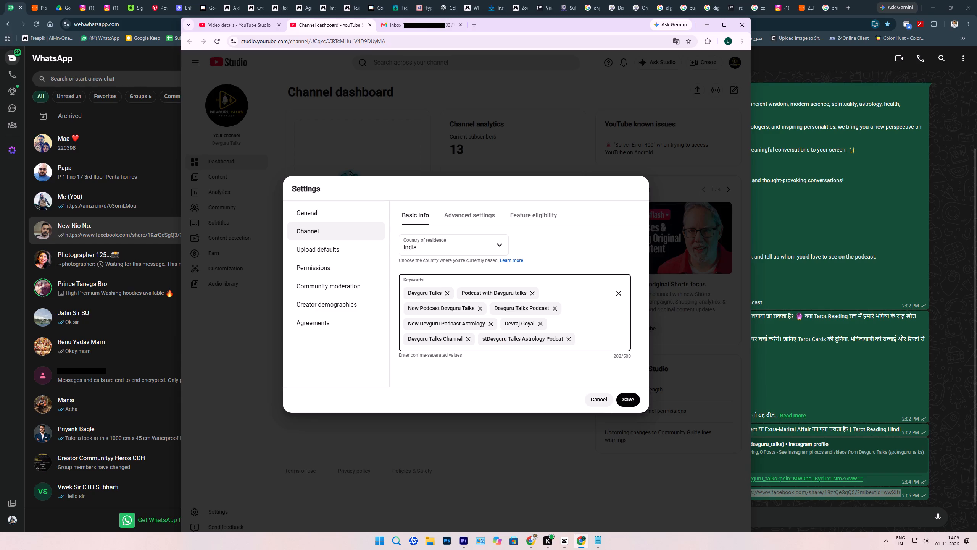
key("BackSpace")
key("BackSpace")
key("BackSpace")
type("ast")
key("Return")
Add the channel keyword "Devguru Talks Doctors Podcast".
type("Devguru Talks Doctoors")
key("space")
key("BackSpace")
key("BackSpace")
key("BackSpace")
key("BackSpace")
type("rs Podcast")
key("Return")
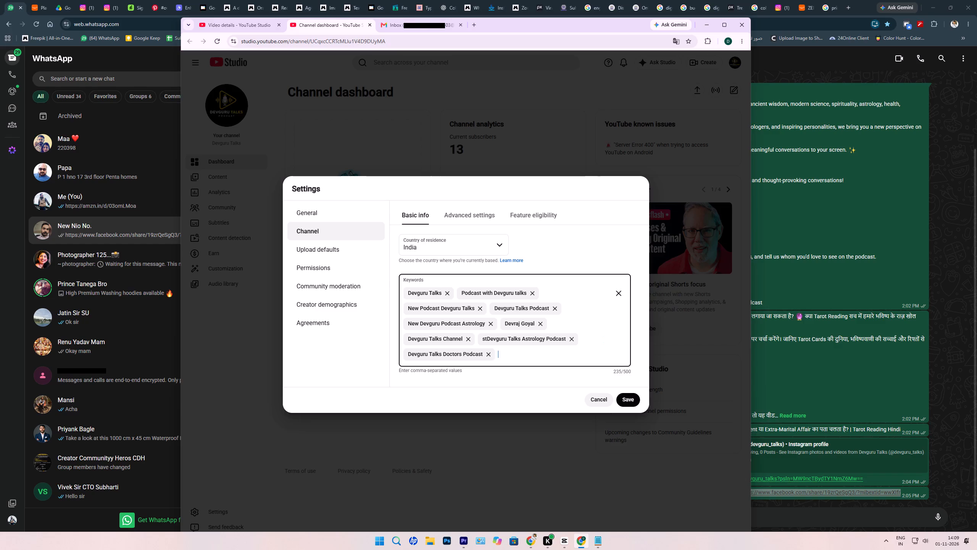
Add the channel keyword "Health Coaches Podcast".
type("Health Coaches odcas")
key("BackSpace")
key("BackSpace")
key("BackSpace")
key("BackSpace")
key("BackSpace")
type("Podcast")
key("Return")
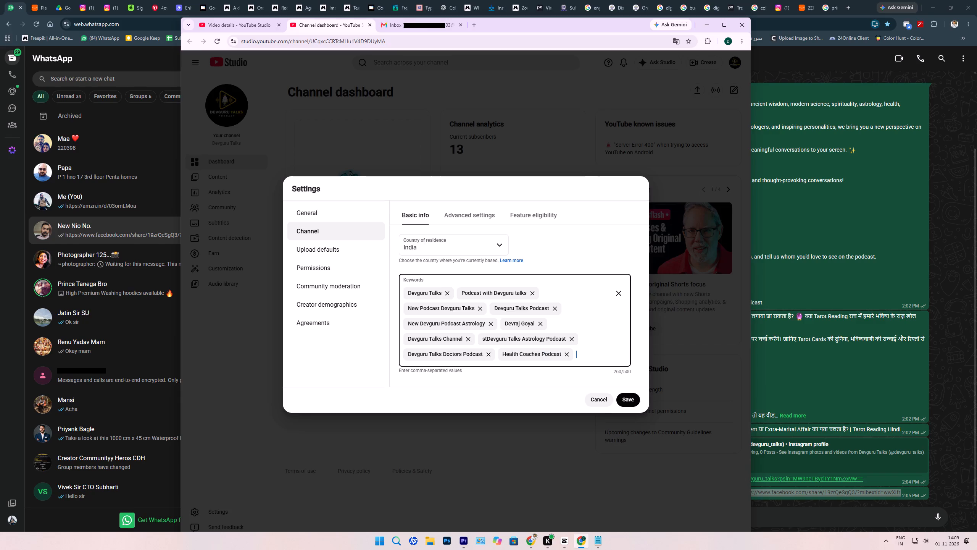
Add "Emotion Healing Podcast" and "Healthy lifestyle Podcast" as separate channel keywords.
type("Emotion Healing")
key("space")
type("Podcast")
key("Return")
type("We")
key("BackSpace")
key("BackSpace")
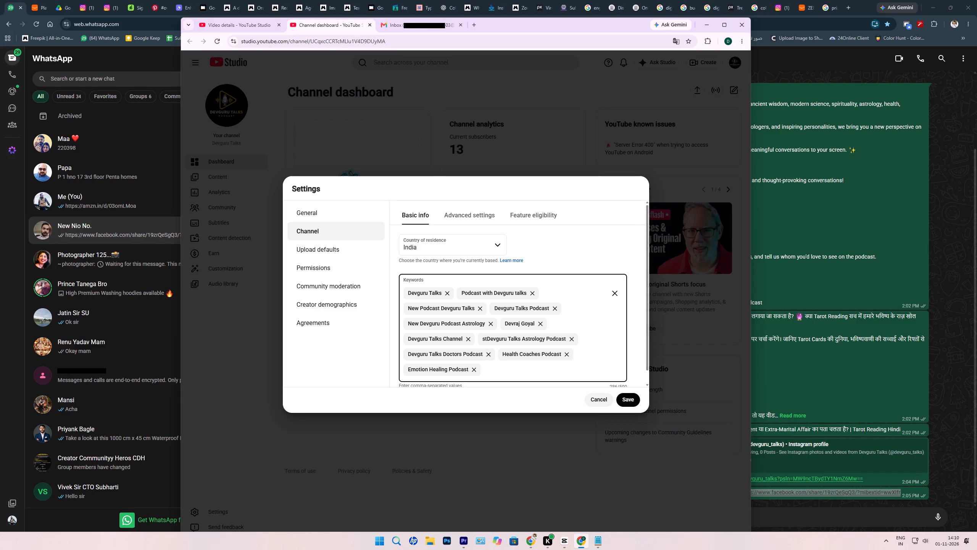
key("shift+g")
key("BackSpace")
type("Healthy lifestyle Podcast")
key("Return")
Add "Numerology Podcast" and "Tarot Card Reading podcast" as separate channel keywords.
type("Numerology Podcast")
key("Return")
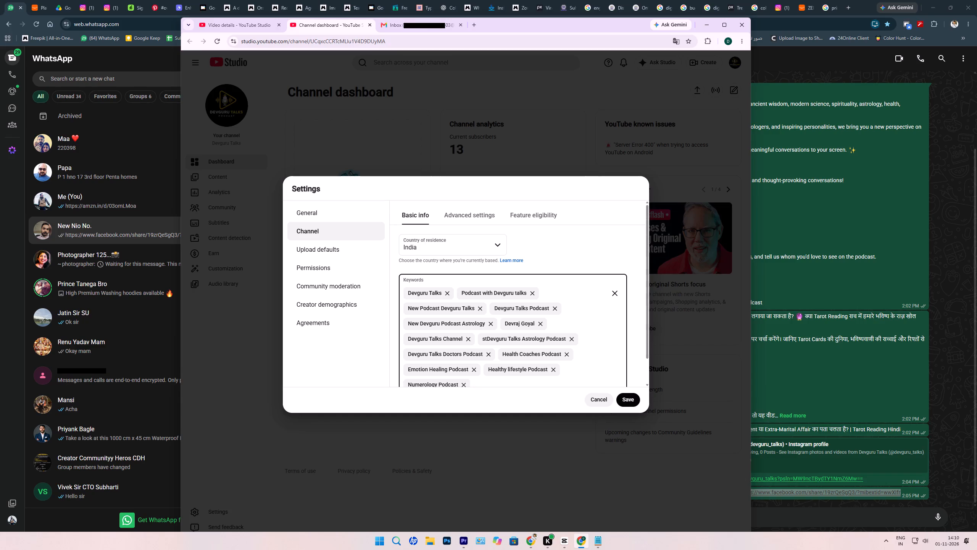
scroll(584, 328, "down", 3)
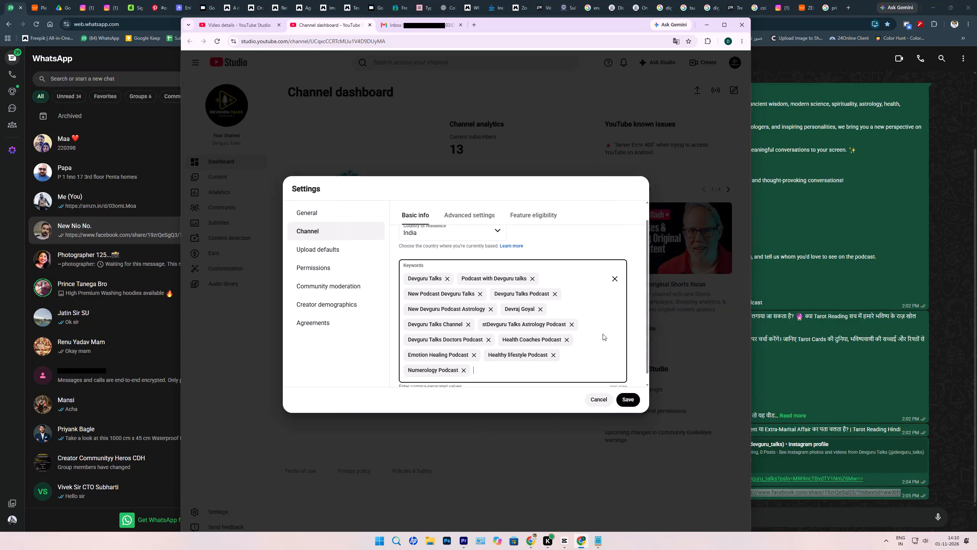
scroll(619, 328, "down", 4)
type("Tarot Card Read")
key("space")
key("BackSpace")
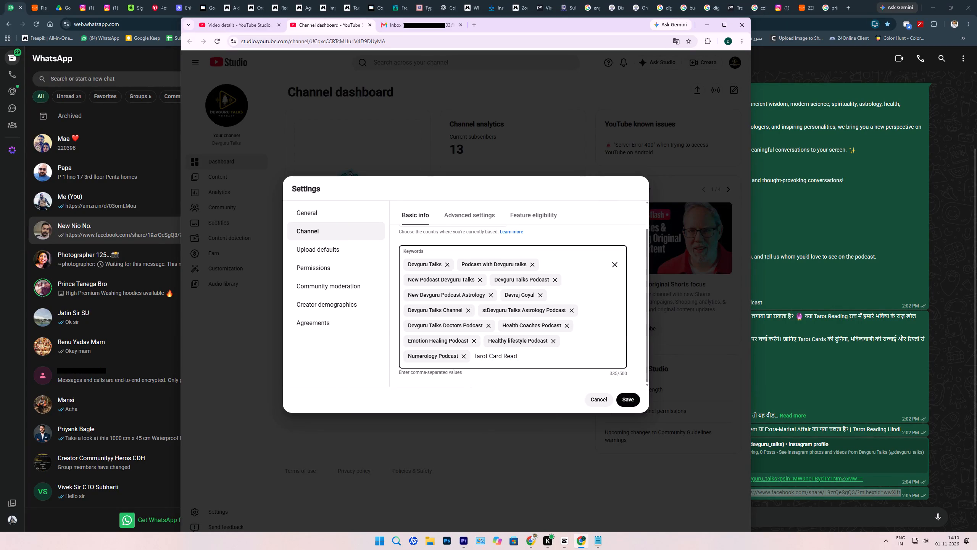
type("imng")
key("space")
key("BackSpace")
key("BackSpace")
key("BackSpace")
key("BackSpace")
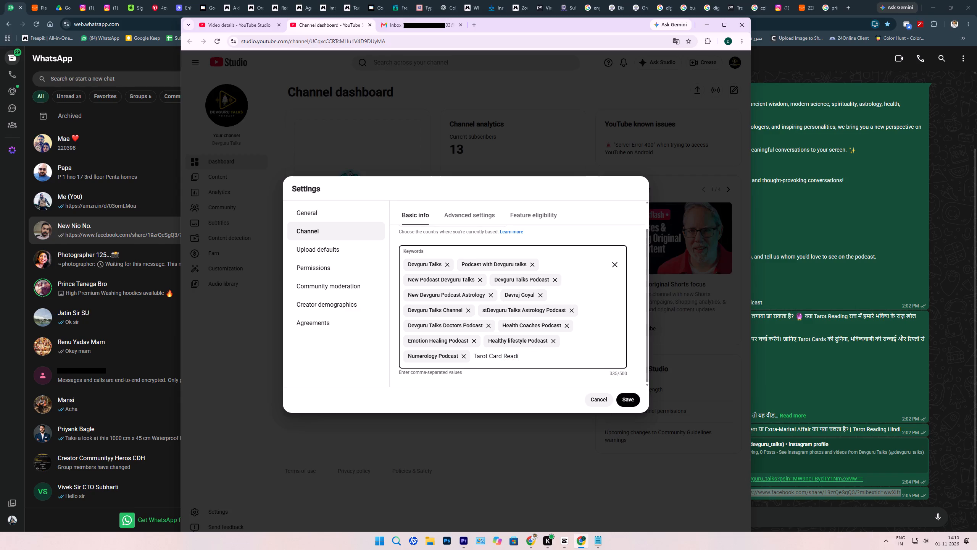
type("ng podcast")
key("Return")
Add "Devguru New podcast" and "Devguru Talks Viral Reel" as separate channel keywords.
type("Dev")
type("guru")
key("space")
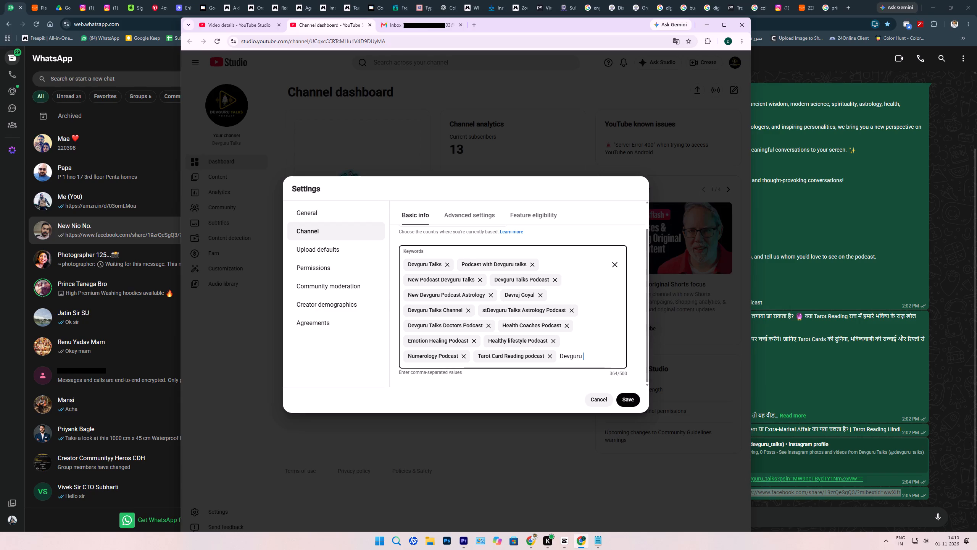
type("New podcast")
key("Return")
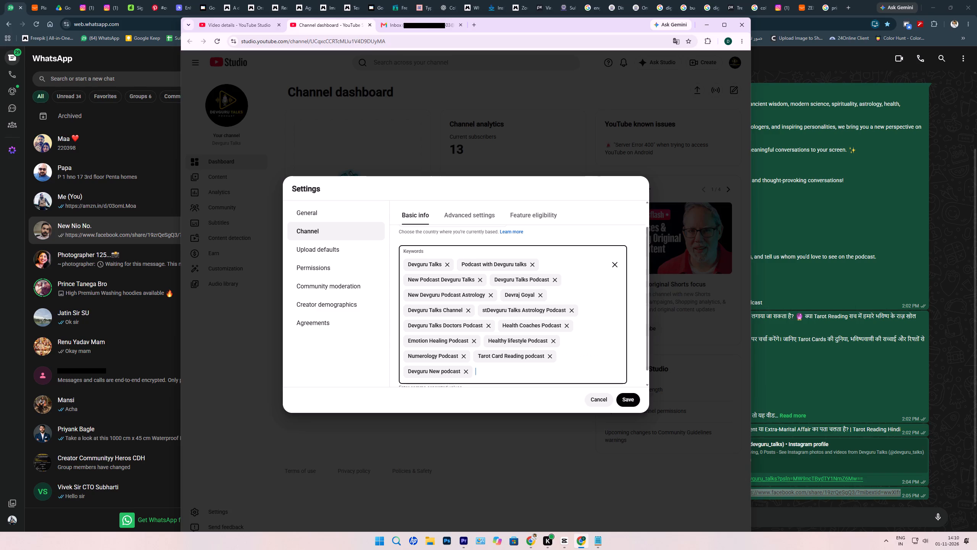
type("De")
type("vguru Talks Viral Reel")
key("Return")
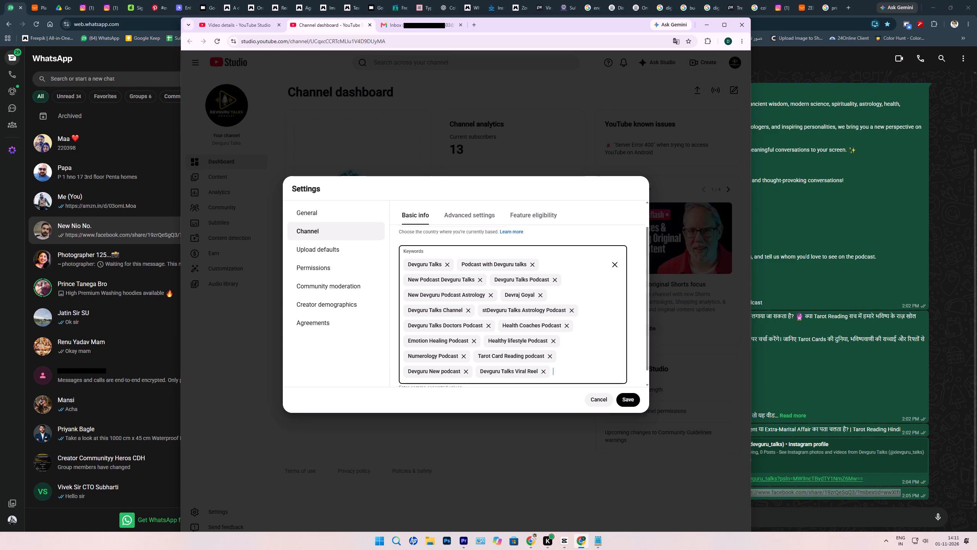
Add "Devguru Channel Viral" and "Doctors Podcast" as separate channel keywords.
type("Devguru Channel")
key("space")
type("Viral")
key("Return")
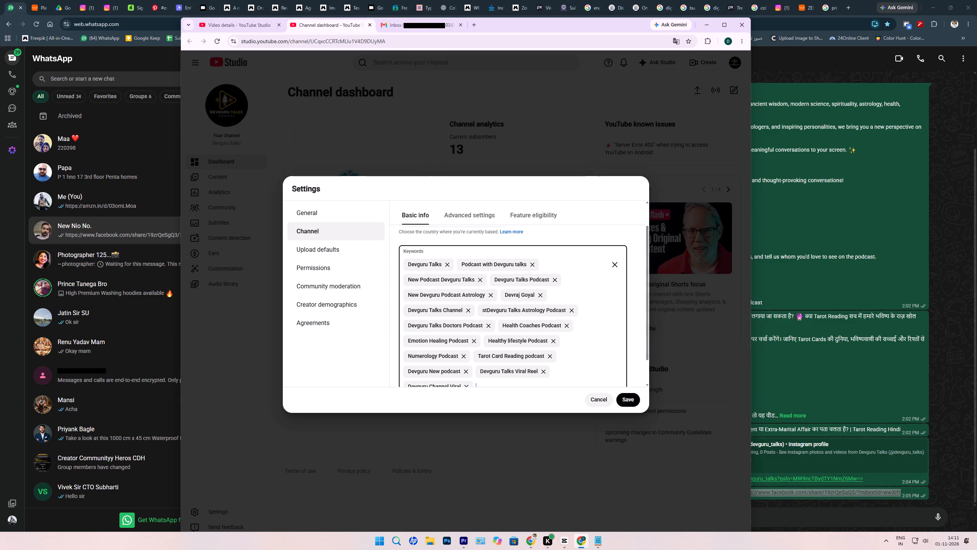
type("Dev")
scroll(571, 324, "down", 7)
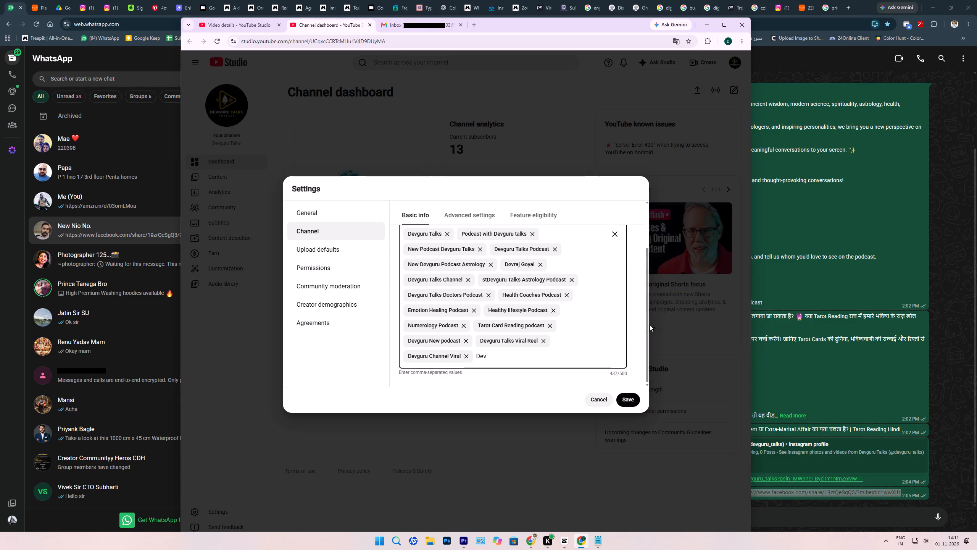
key("BackSpace")
key("BackSpace")
key("BackSpace")
type("Doctors Podcastt")
key("BackSpace")
key("Return")
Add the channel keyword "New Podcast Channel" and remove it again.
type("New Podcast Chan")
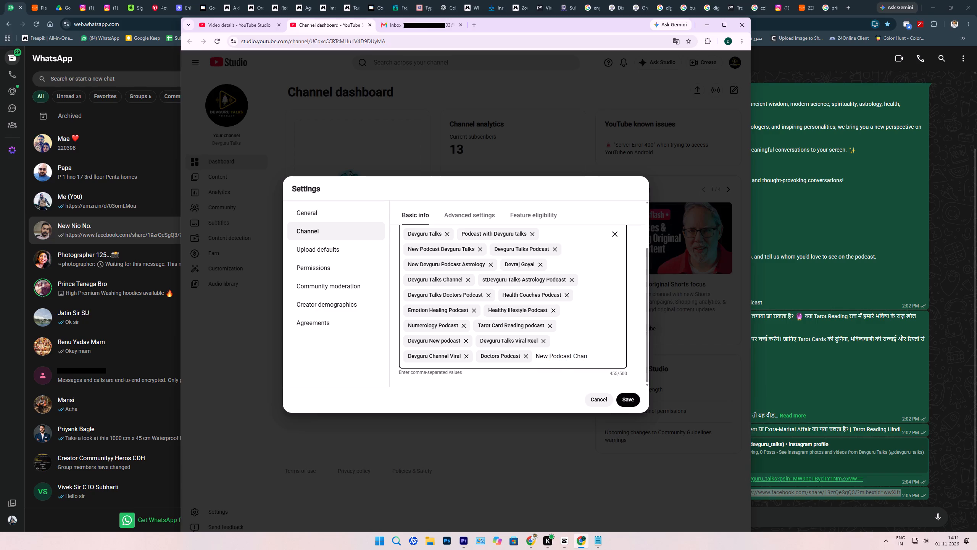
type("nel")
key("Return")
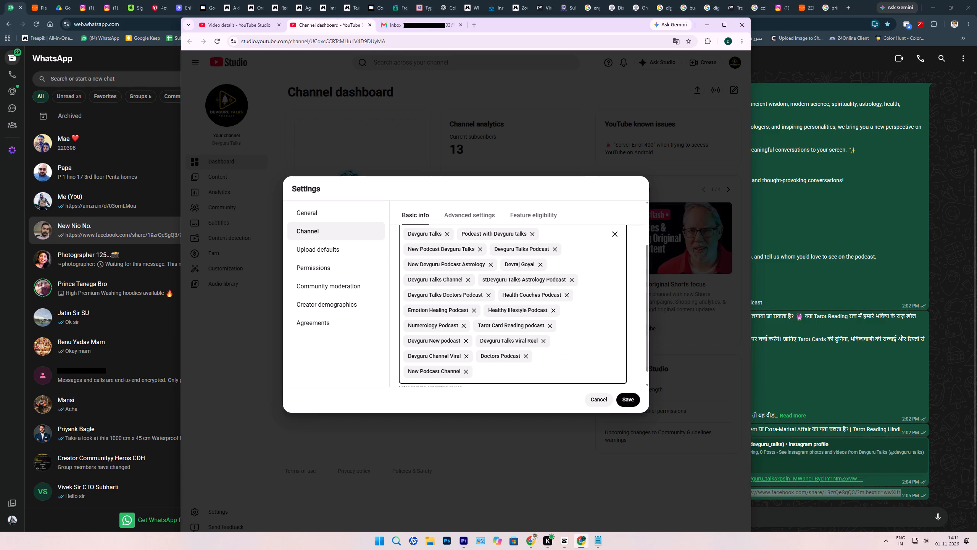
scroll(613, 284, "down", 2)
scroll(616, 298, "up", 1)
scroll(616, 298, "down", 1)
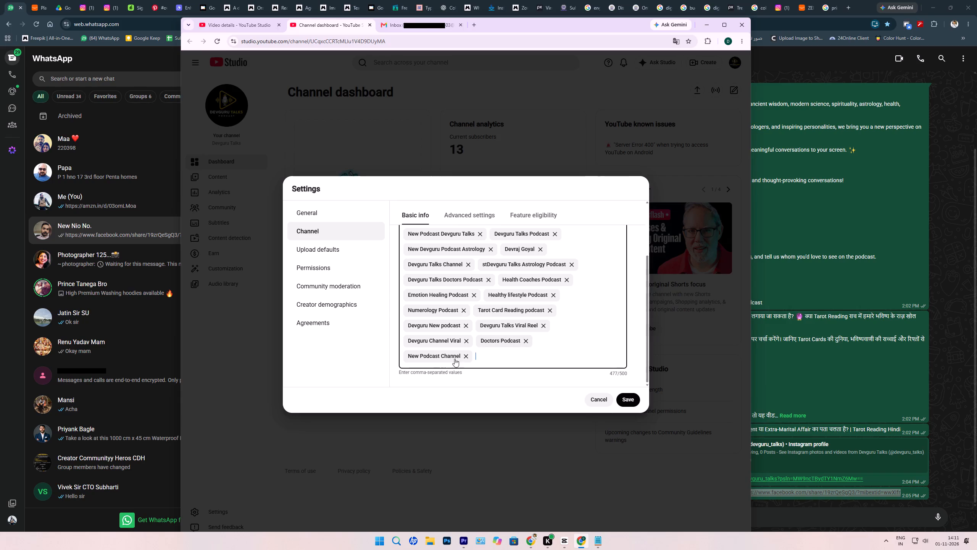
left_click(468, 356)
Add the channel keyword "Devguru talks Viral Podcast" after "Doctors Podcast".
left_click(537, 351)
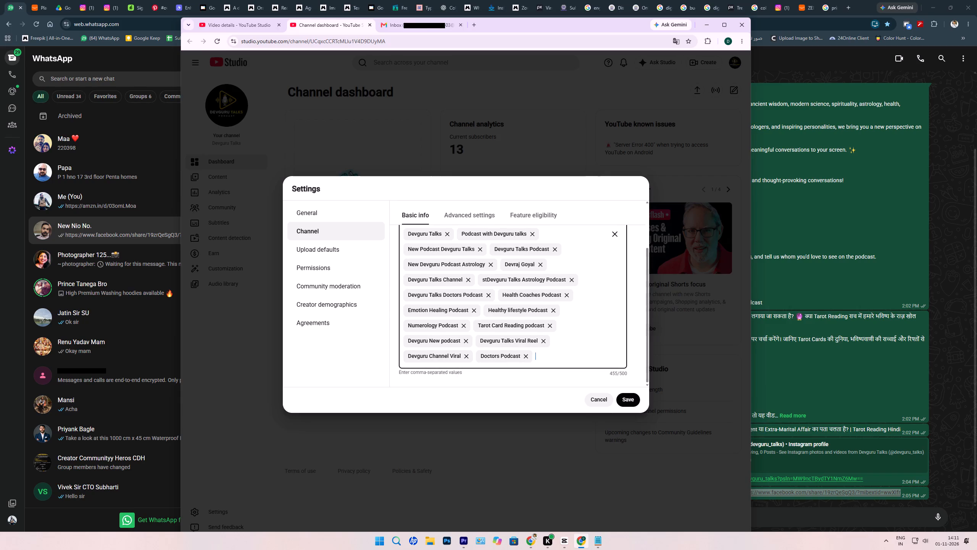
type("Devguru")
key("space")
type("Viral Podcast")
key("Left")
key("Left")
key("Left")
key("Left")
key("Left")
key("Left")
key("Left")
key("Left")
key("Left")
key("Left")
key("Left")
key("Left")
key("Left")
type("talks")
key("space")
key("Return")
scroll(593, 280, "down", 8)
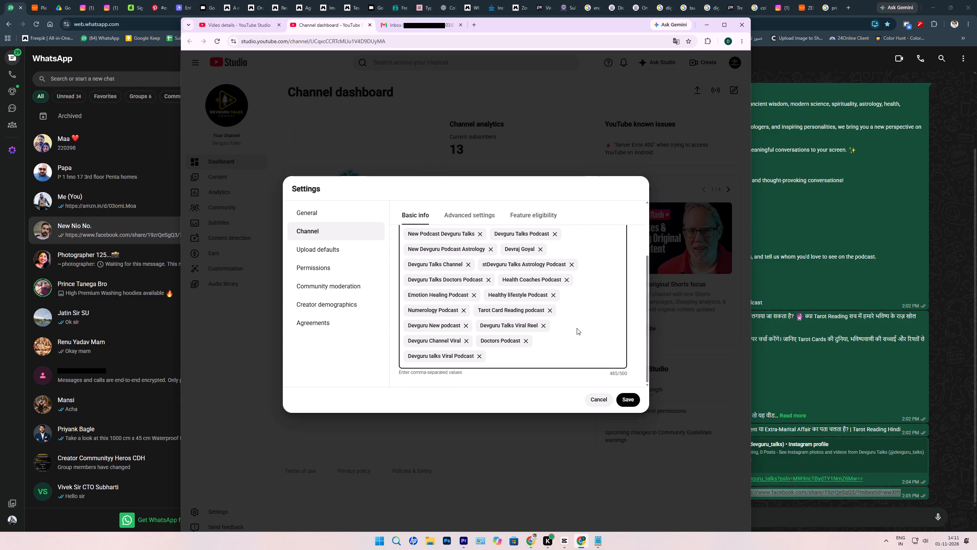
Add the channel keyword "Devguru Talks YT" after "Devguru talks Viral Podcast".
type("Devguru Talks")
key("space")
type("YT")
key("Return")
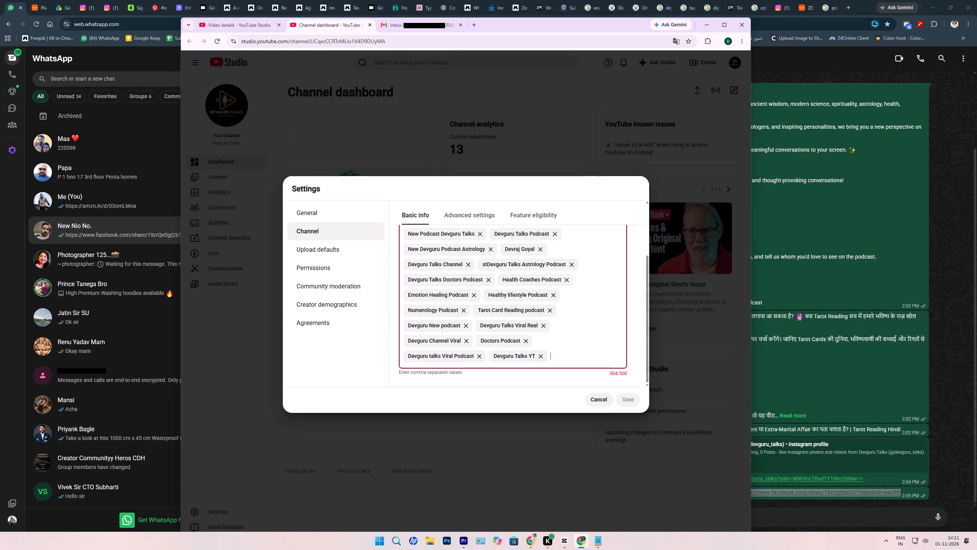
Replace the channel keyword "Devguru Talks YT" with "Devguru Grow".
key("BackSpace")
key("BackSpace")
key("BackSpace")
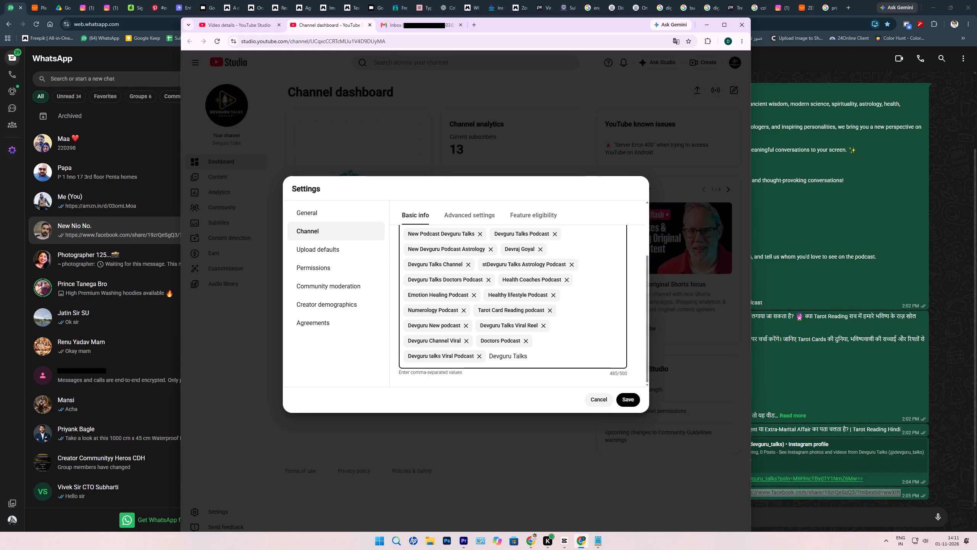
key("Return")
key("BackSpace")
key("BackSpace")
key("BackSpace")
key("BackSpace")
key("BackSpace")
key("BackSpace")
type("Grow")
key("Return")
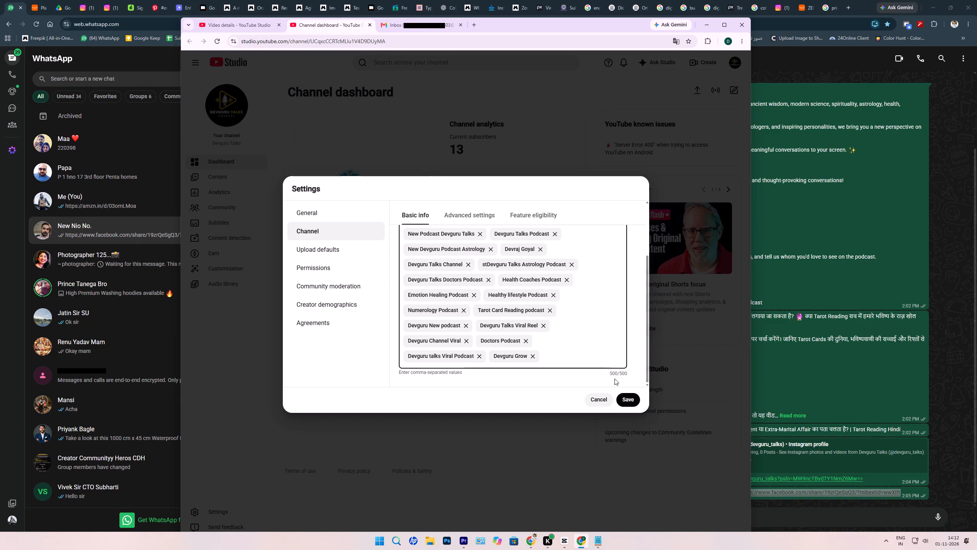
Set the channel's audience to not made for kids in the channel's advanced settings.
scroll(395, 237, "up", 5)
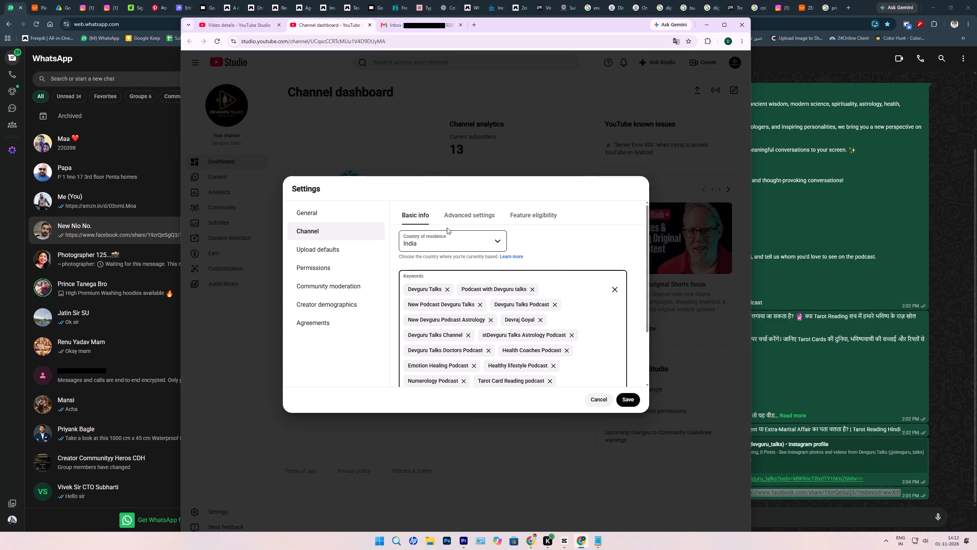
left_click(479, 220)
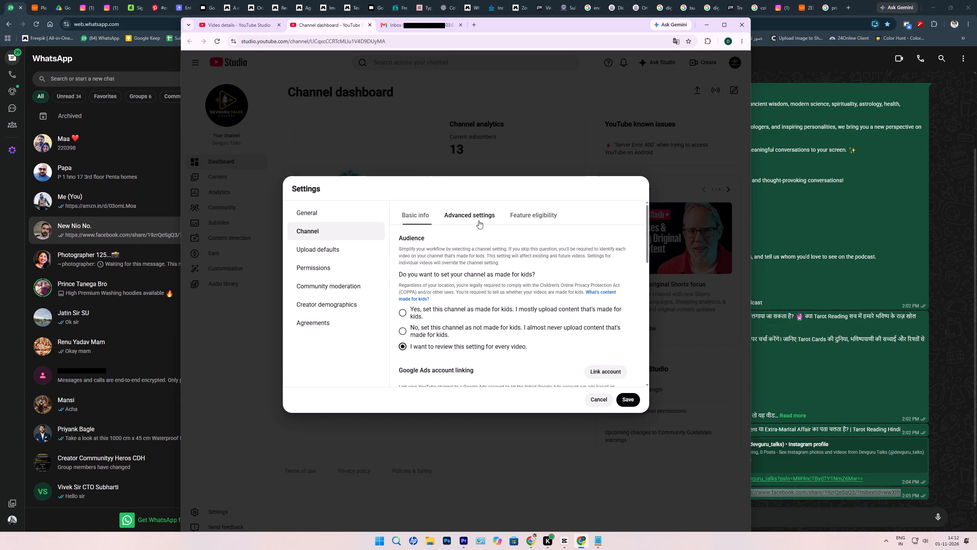
scroll(430, 303, "down", 2)
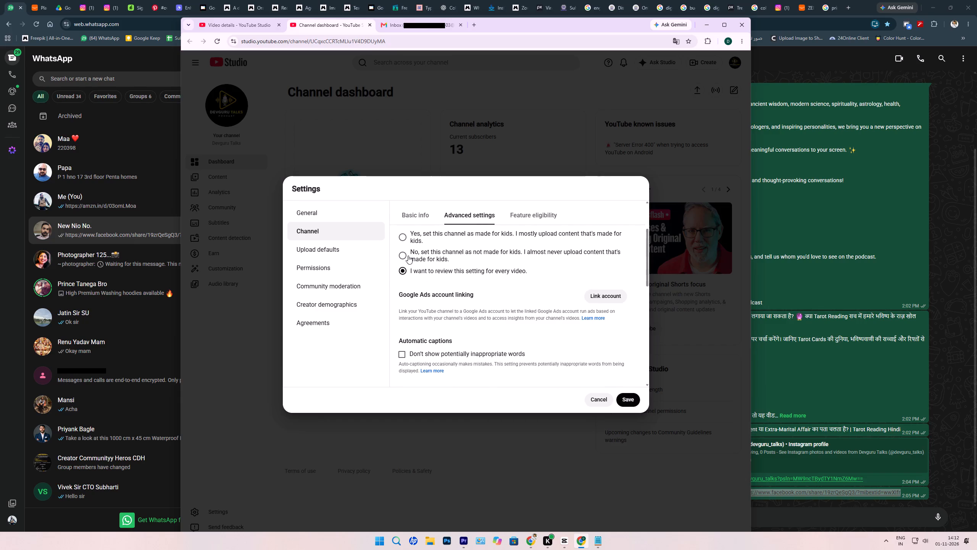
left_click(403, 256)
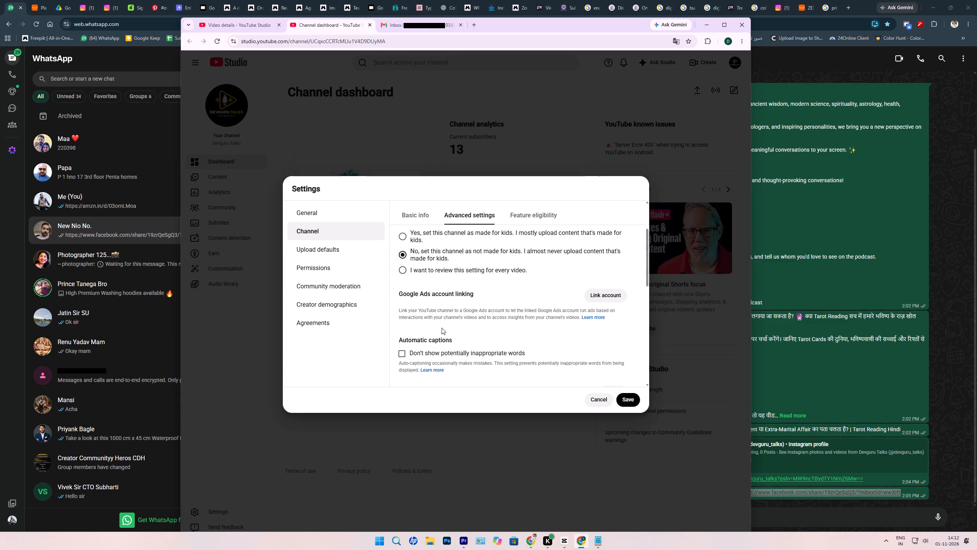
Choose not to show potentially inappropriate words in automatic captions and save the channel settings.
scroll(440, 333, "down", 2)
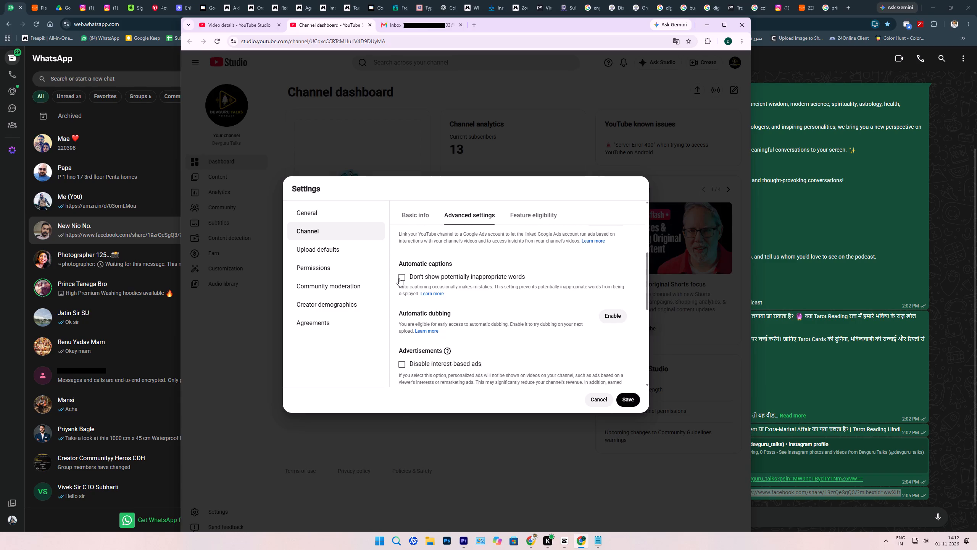
left_click(399, 278)
scroll(417, 305, "down", 3)
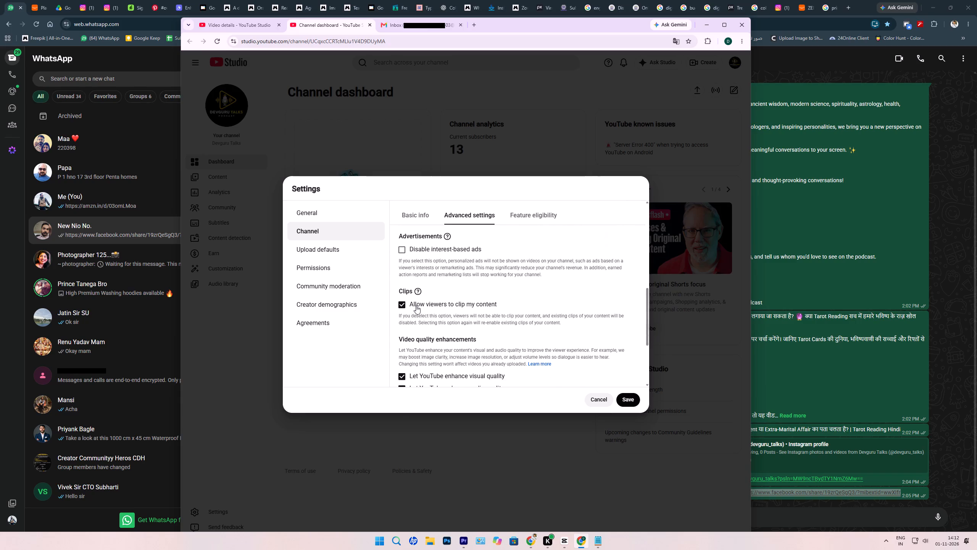
scroll(416, 306, "down", 7)
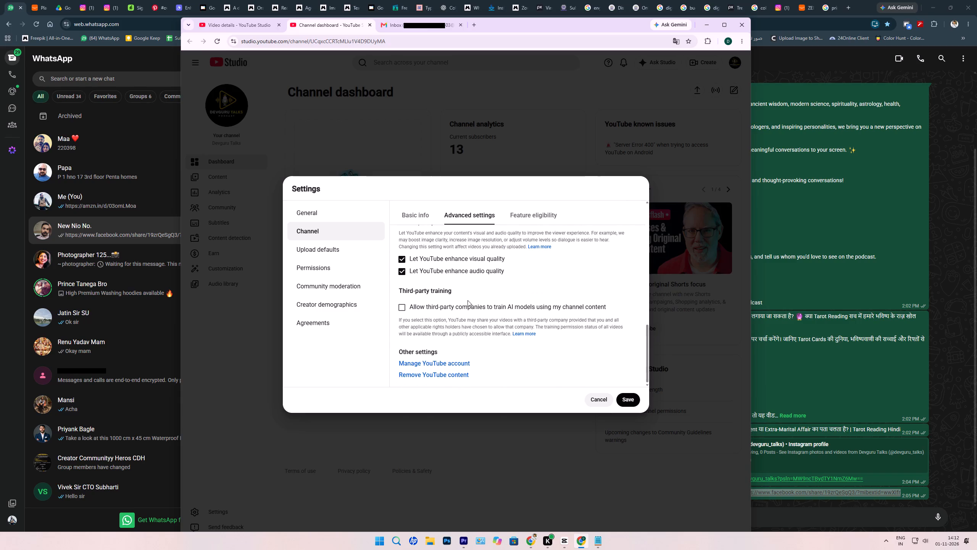
left_click(519, 222)
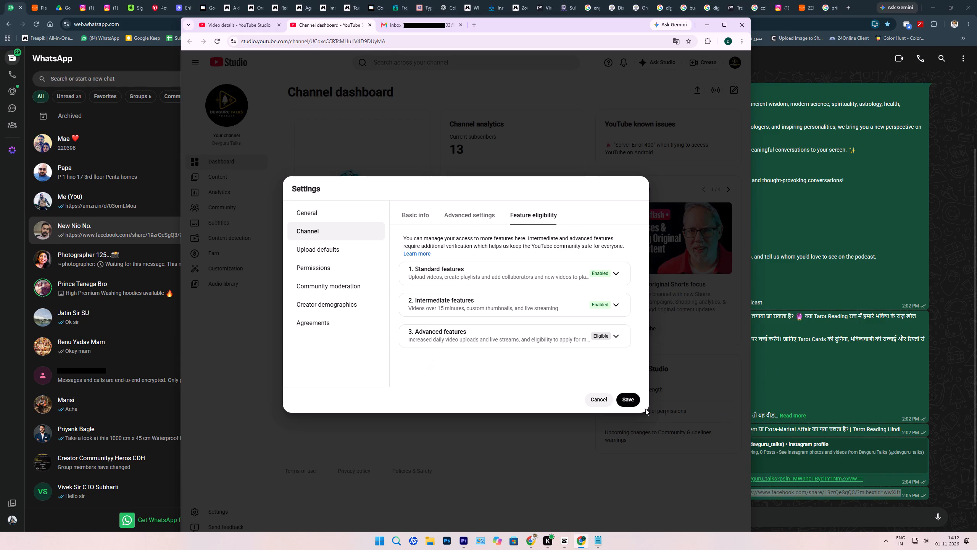
left_click(631, 401)
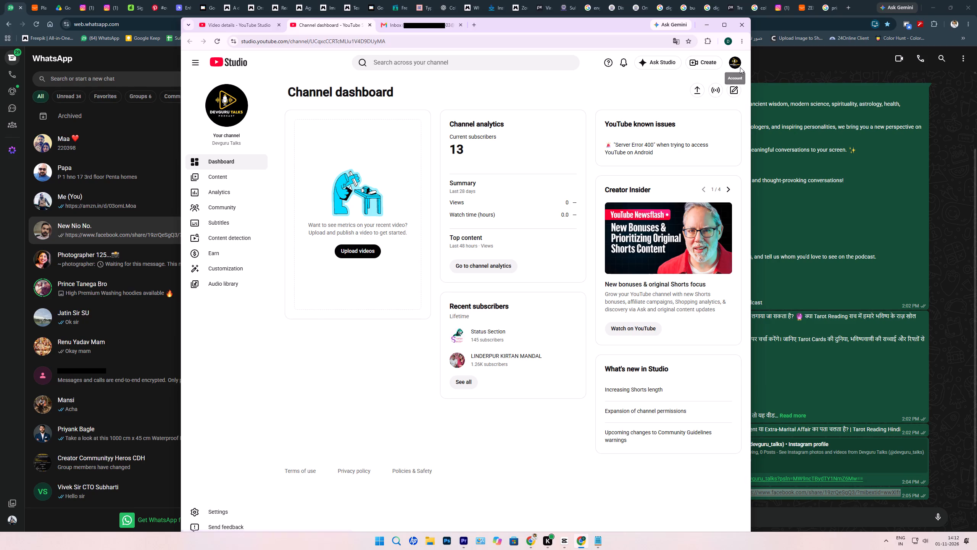
Reopen the settings to review community moderation, upload defaults and the channel's basic info, and close them without changes.
left_click(192, 516)
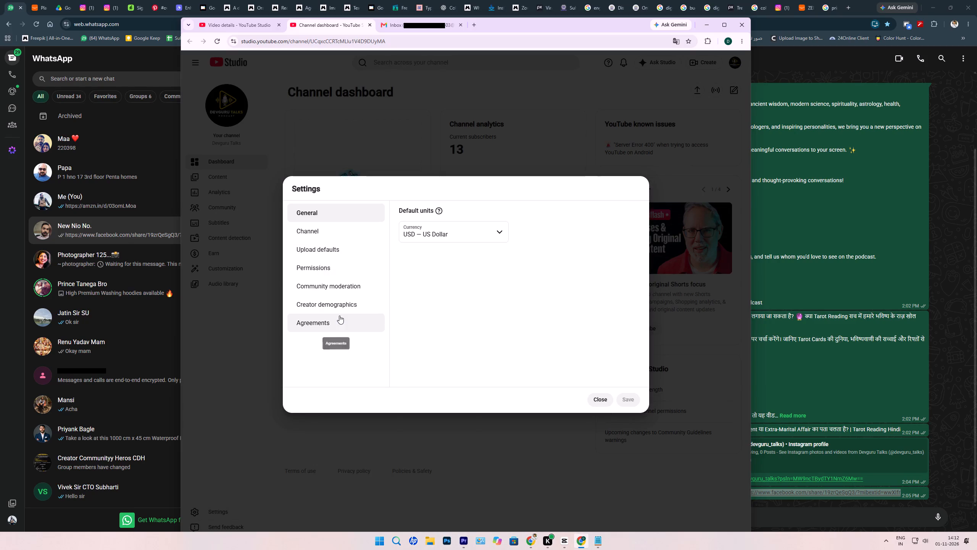
left_click(334, 301)
left_click(324, 284)
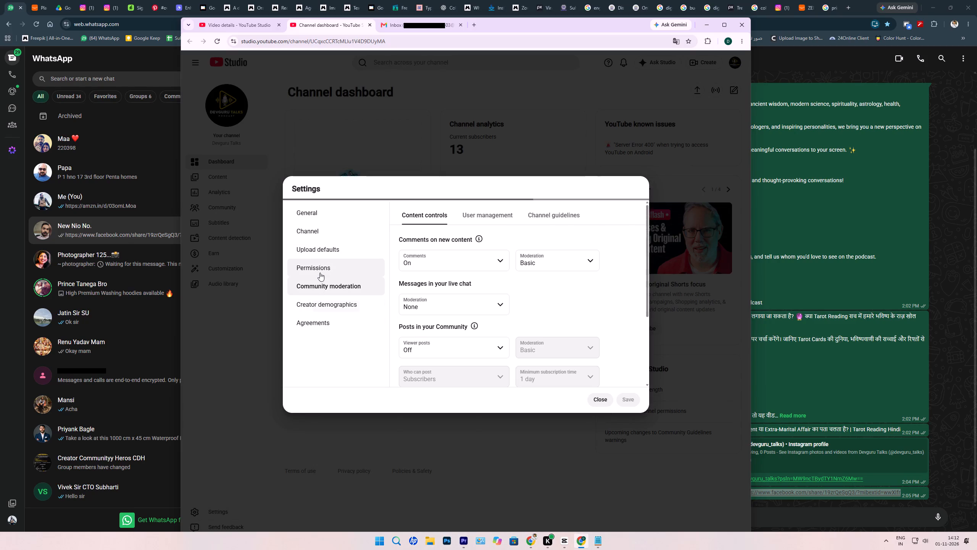
left_click(313, 260)
left_click(314, 254)
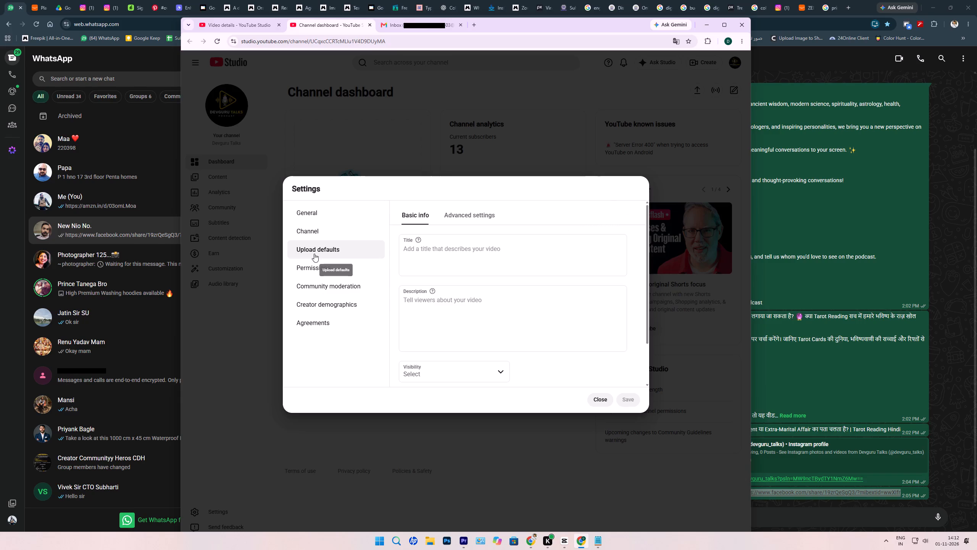
left_click(485, 215)
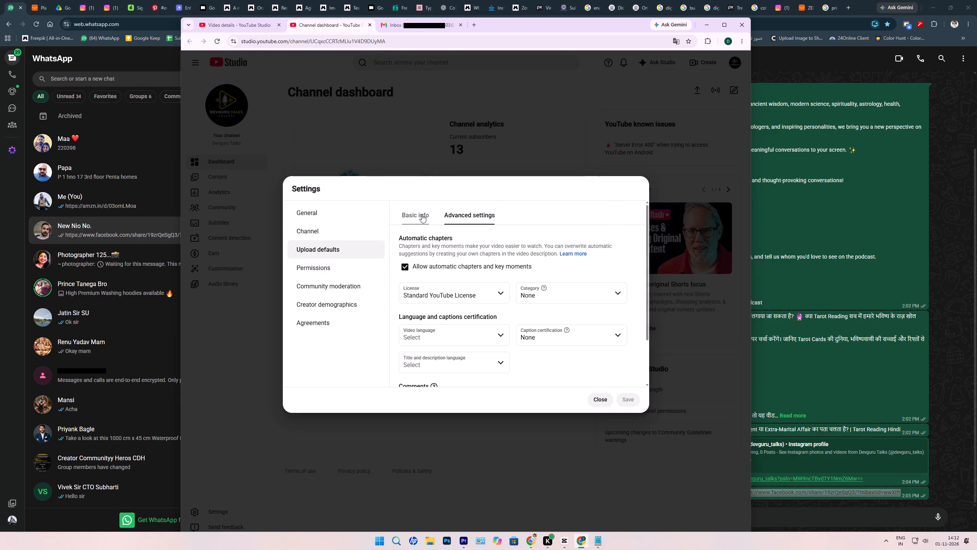
left_click(422, 214)
left_click(350, 229)
scroll(443, 233, "down", 1)
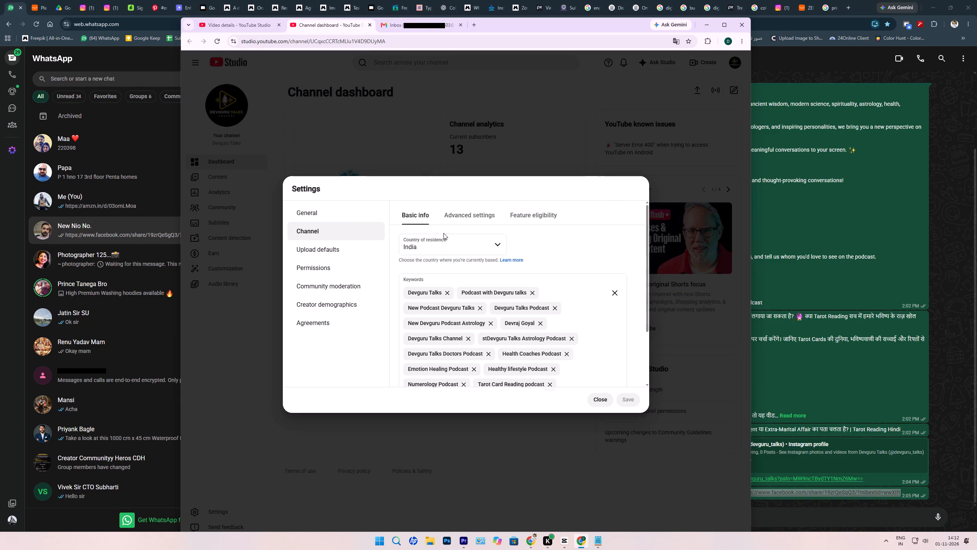
scroll(443, 233, "down", 1)
left_click(596, 394)
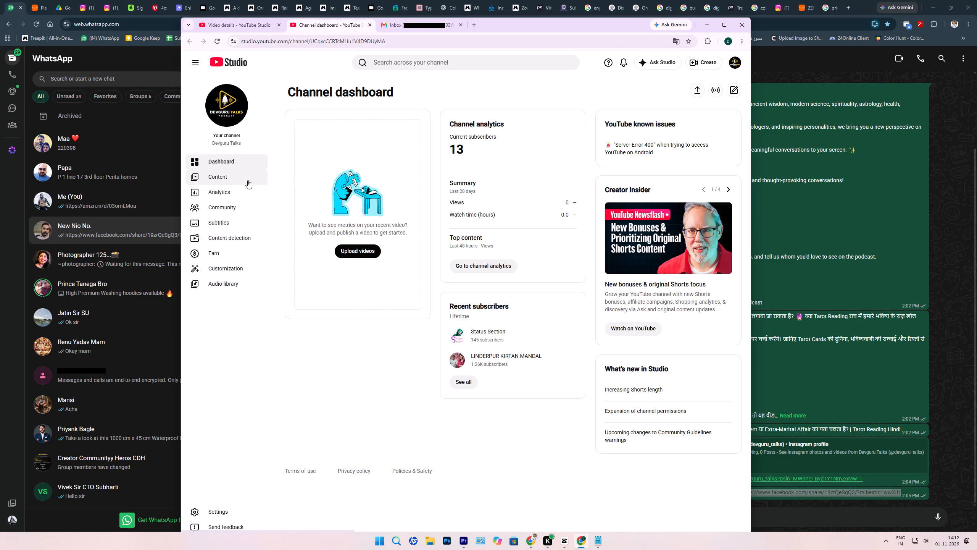
Open the details of the "Final render" video from the channel content.
left_click(248, 181)
left_click(361, 185)
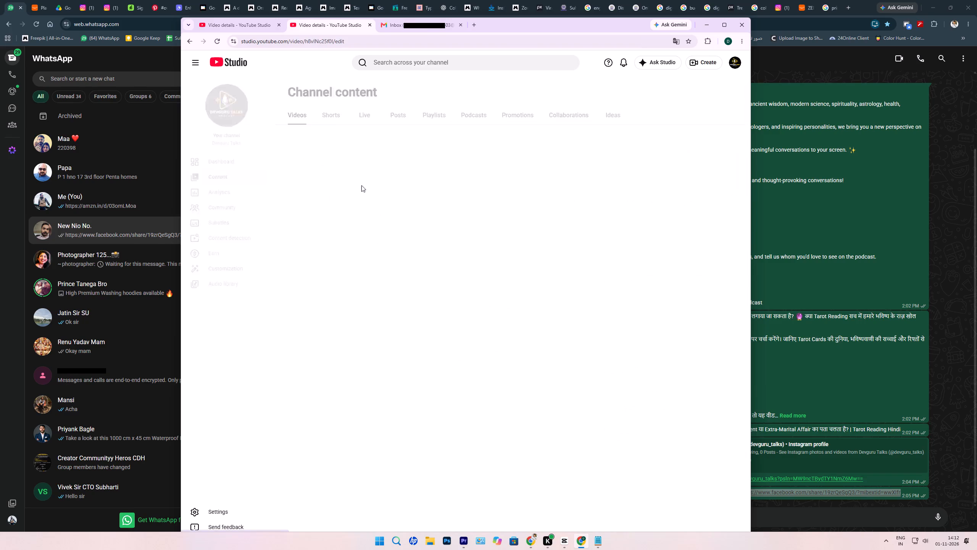
scroll(487, 363, "down", 3)
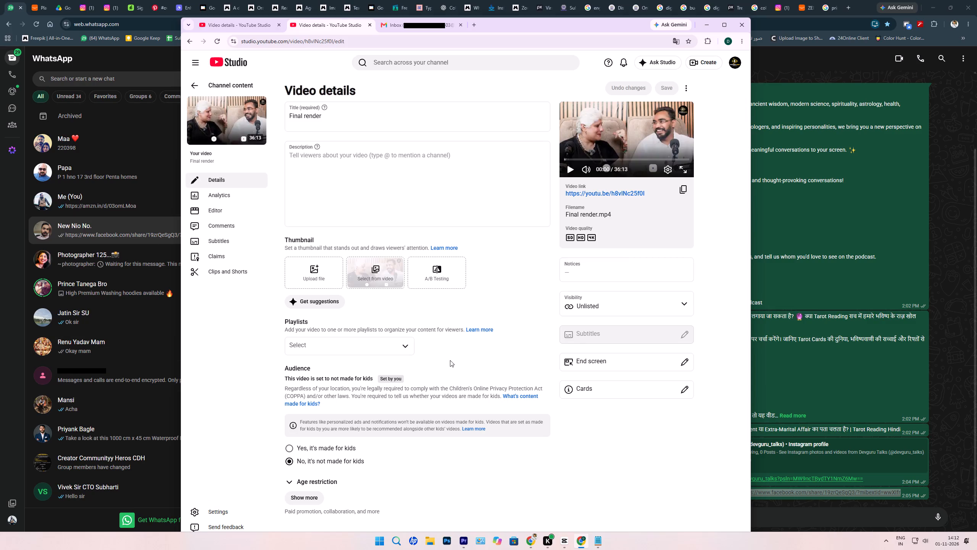
scroll(466, 344, "down", 5)
scroll(399, 350, "up", 2)
scroll(397, 350, "down", 1)
Copy the "Welcome to Devguru Talks!" text from Notepad into the video's description.
left_click(350, 206)
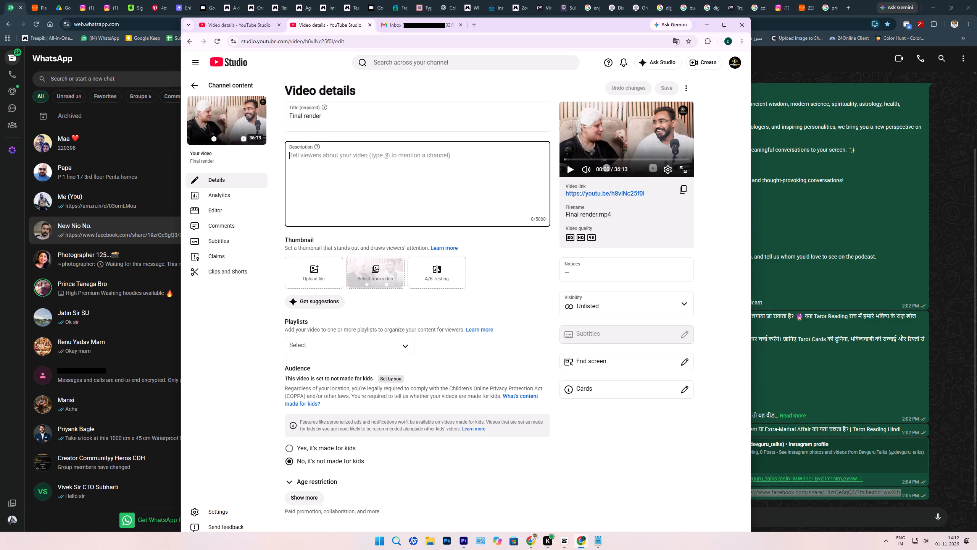
key("alt+Tab")
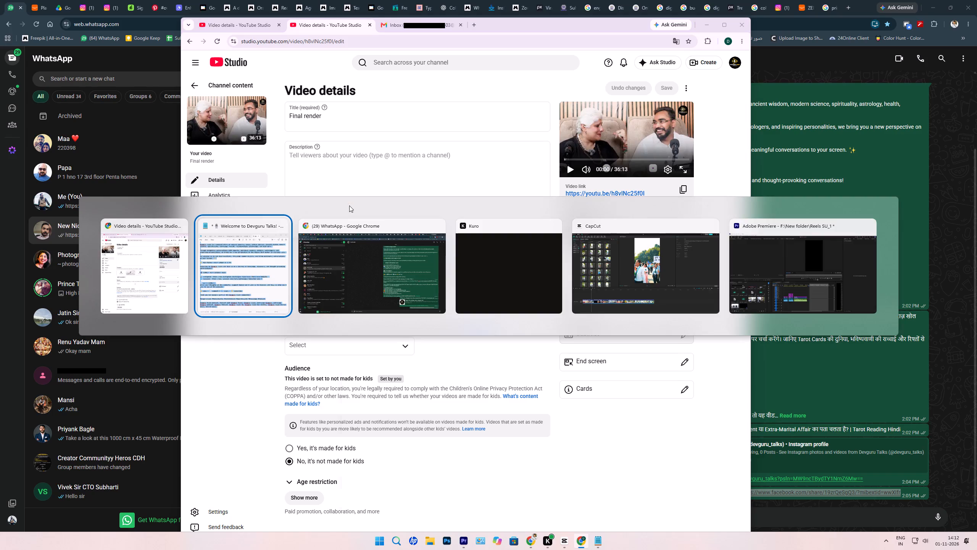
key("ctrl+c")
key("alt+Tab")
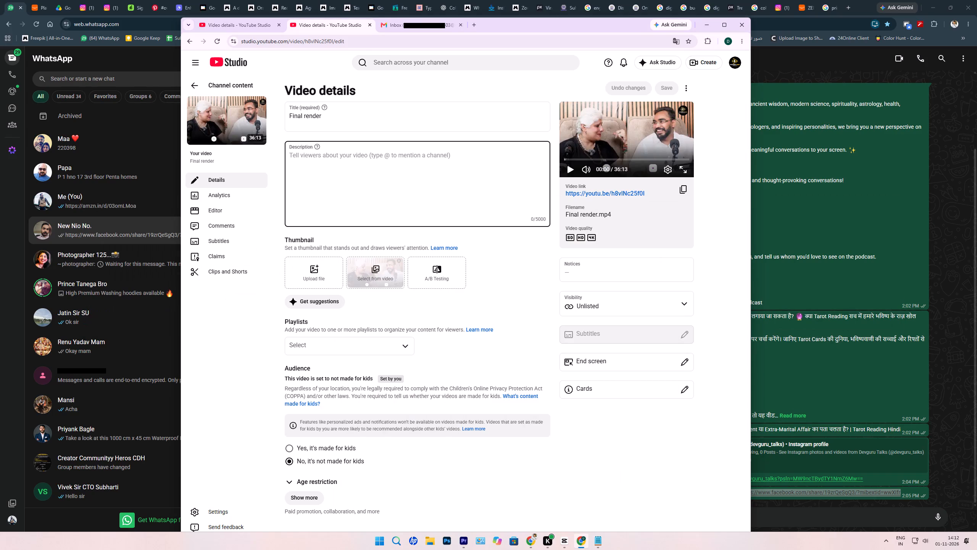
key("ctrl+v")
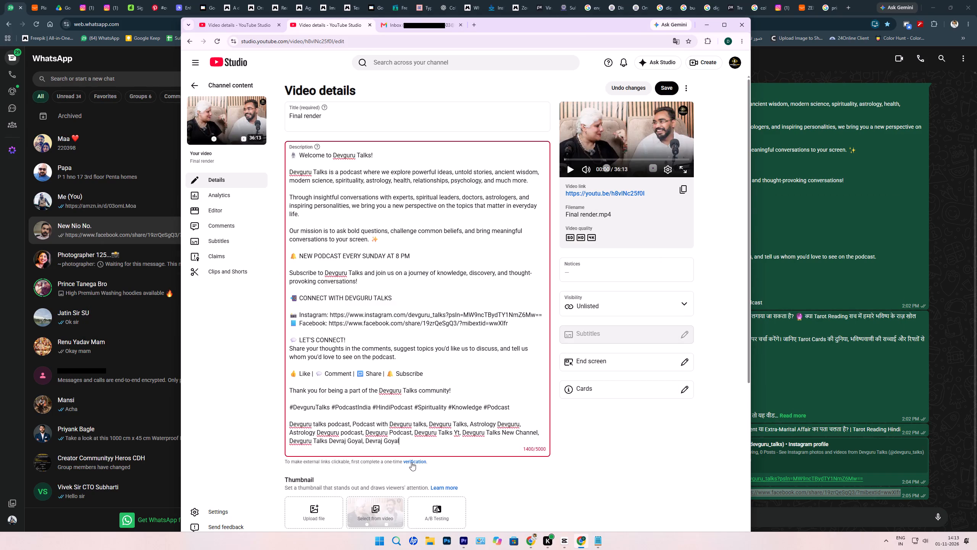
Follow the external-links verification notice to the channel's feature eligibility settings and expand the Advanced features section.
left_click(411, 462)
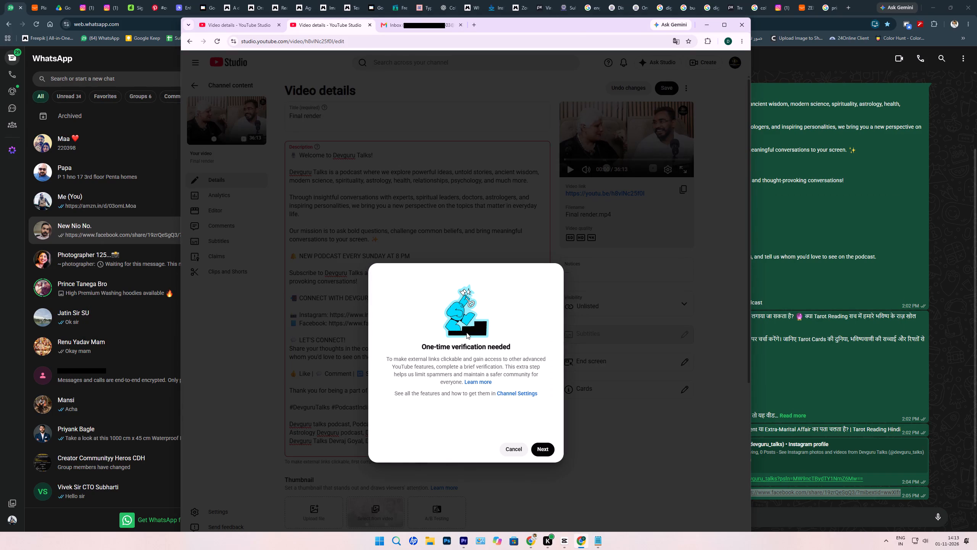
left_click(514, 327)
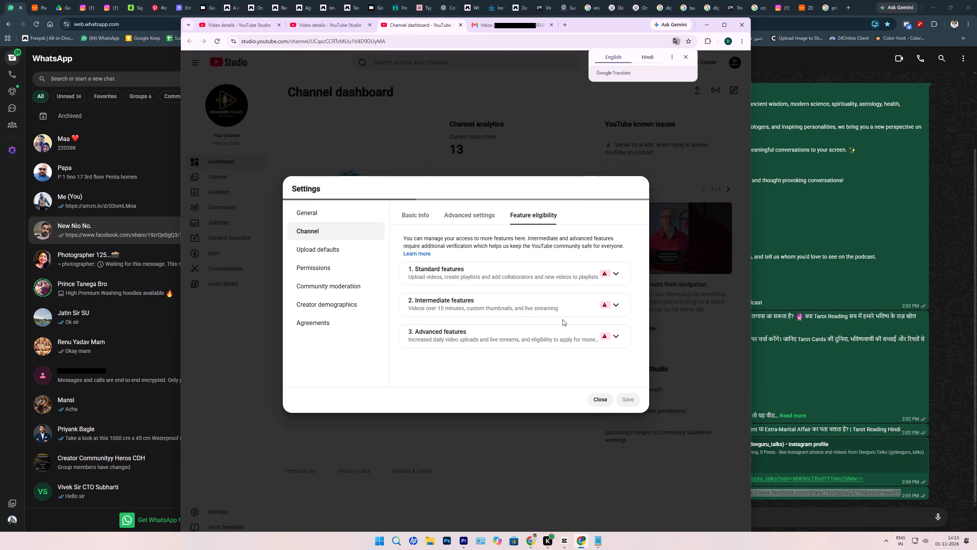
left_click(583, 341)
left_click(614, 336)
scroll(613, 333, "down", 5)
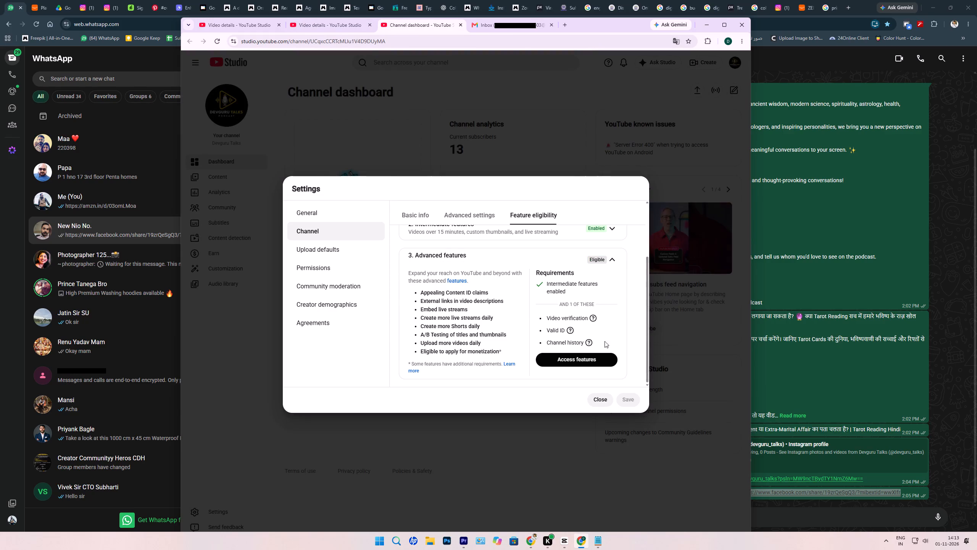
Request access to the advanced features with "Use your ID" as the verification method and continue to the phone scan code.
left_click(581, 364)
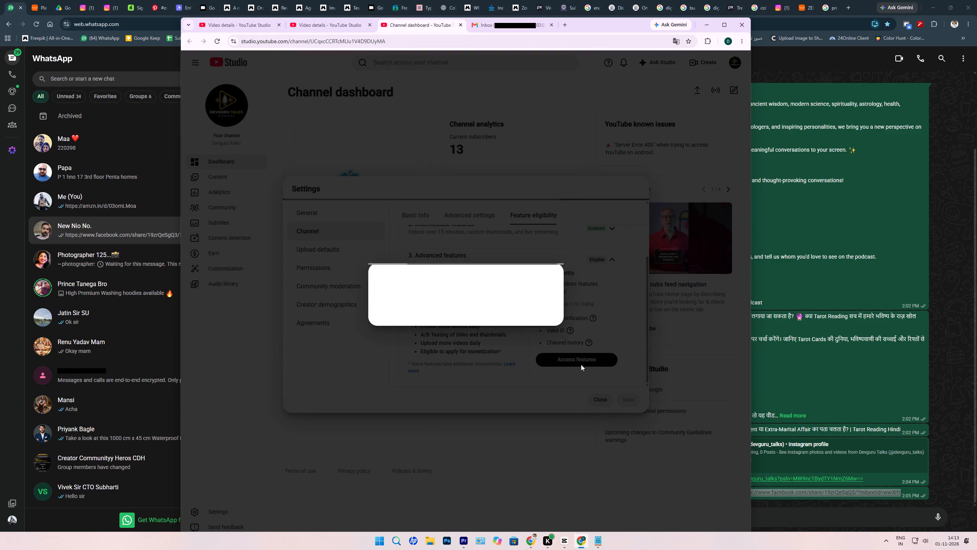
left_click(389, 258)
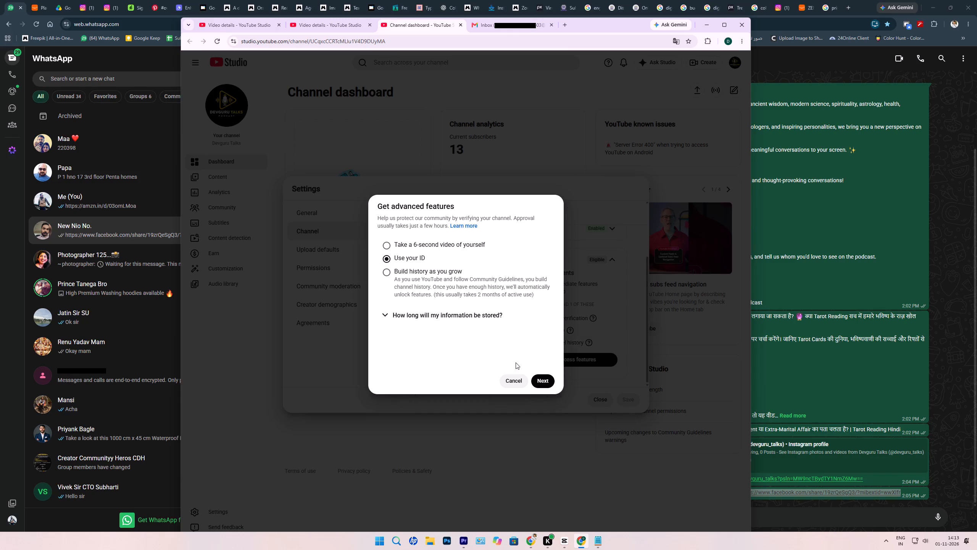
left_click(541, 376)
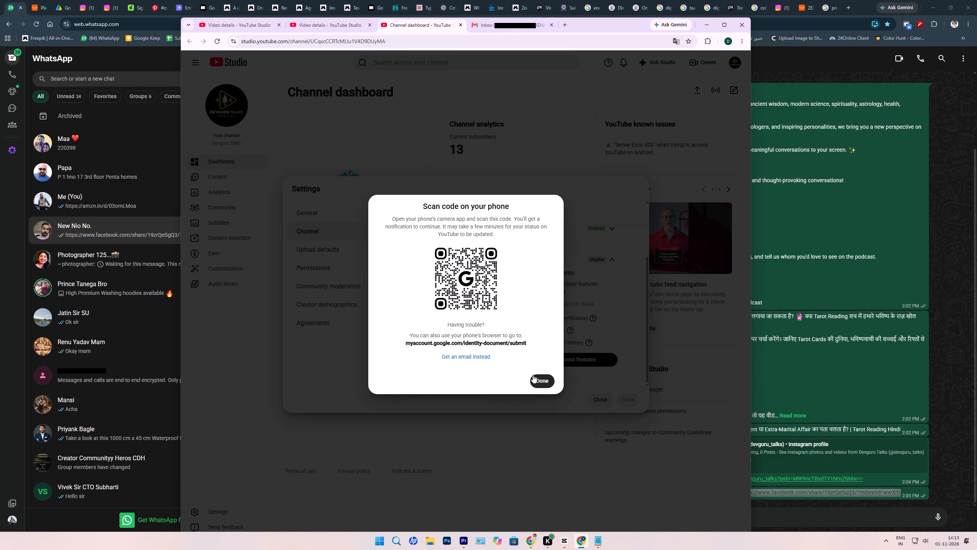